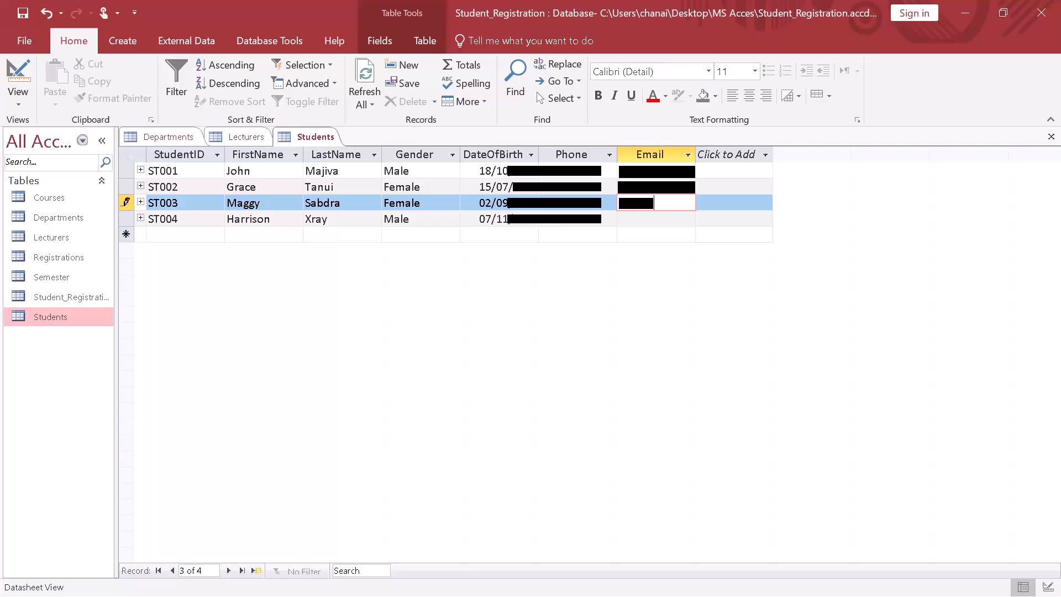
Complete the email address of student ST003 in the Students table with the outlook.com domain.
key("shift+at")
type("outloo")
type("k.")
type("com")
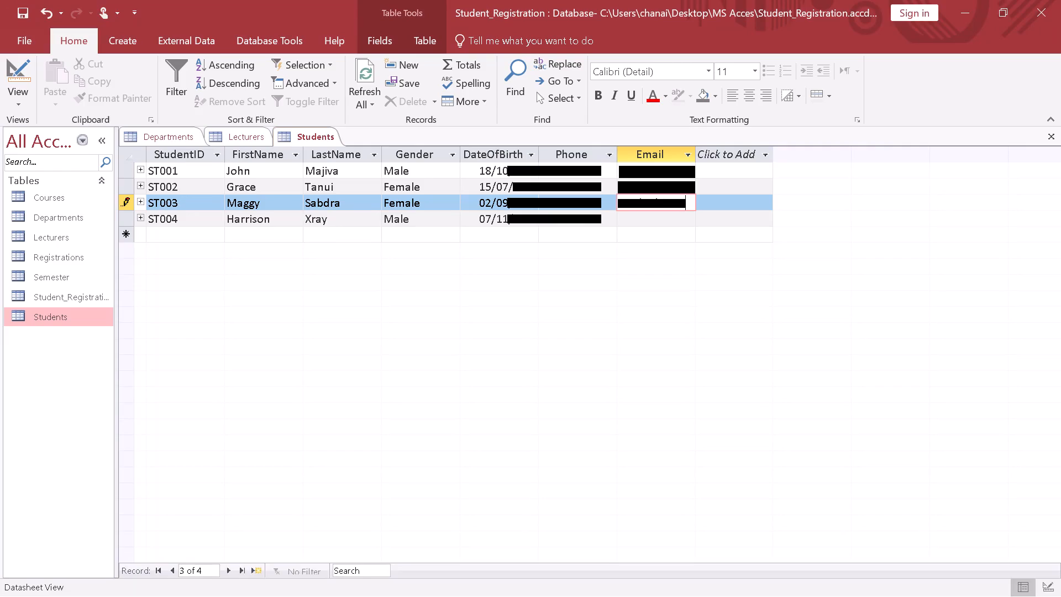
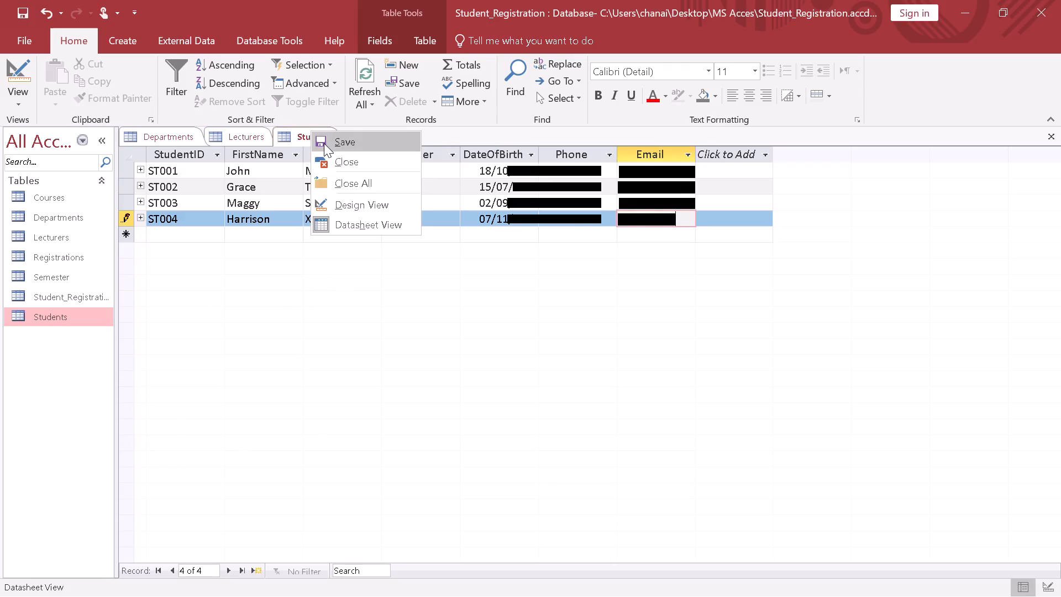
Save the Students table.
left_click(325, 143)
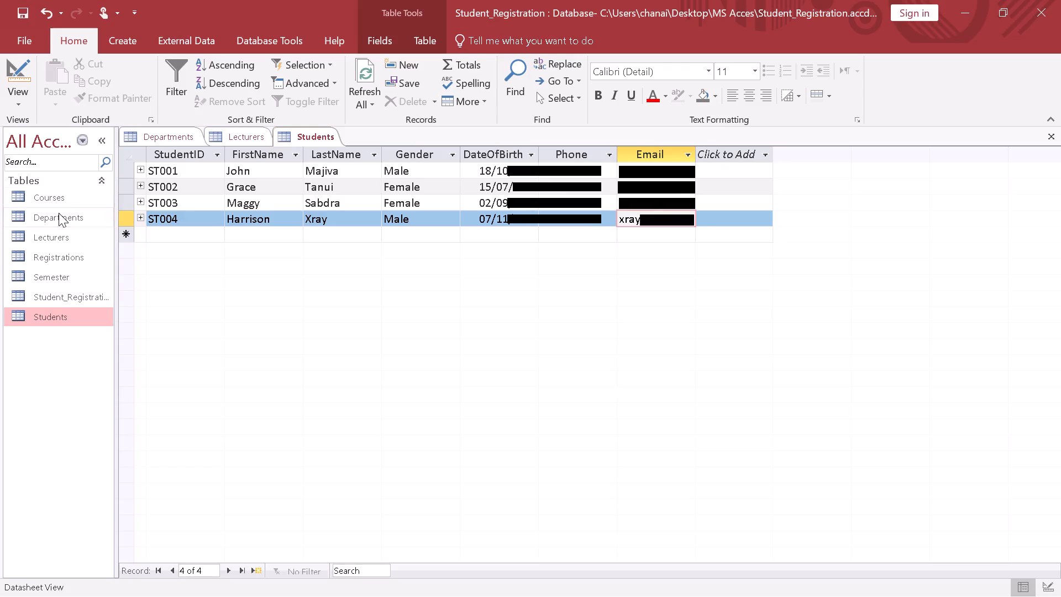
Open the Semester table and add a record with SemesterID S001 and semester name Semester One.
double_click(67, 282)
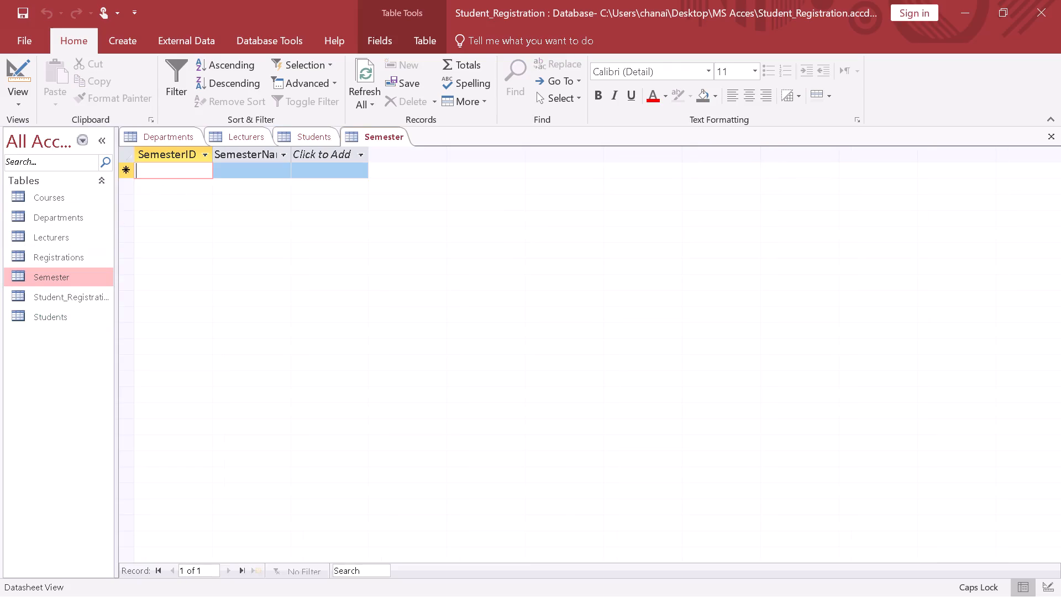
key("s")
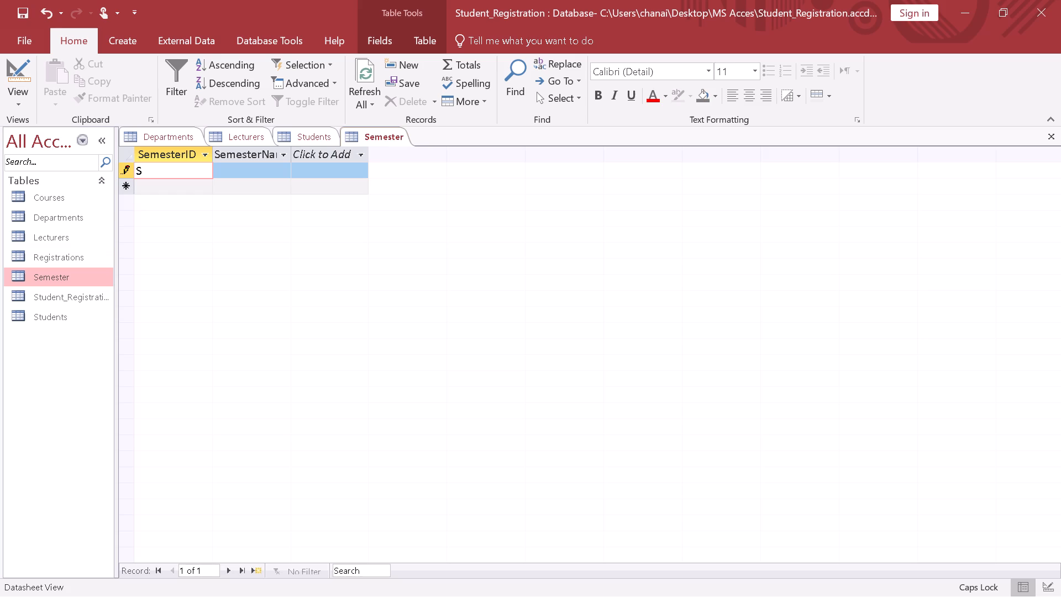
type("00")
key("1")
key("Return")
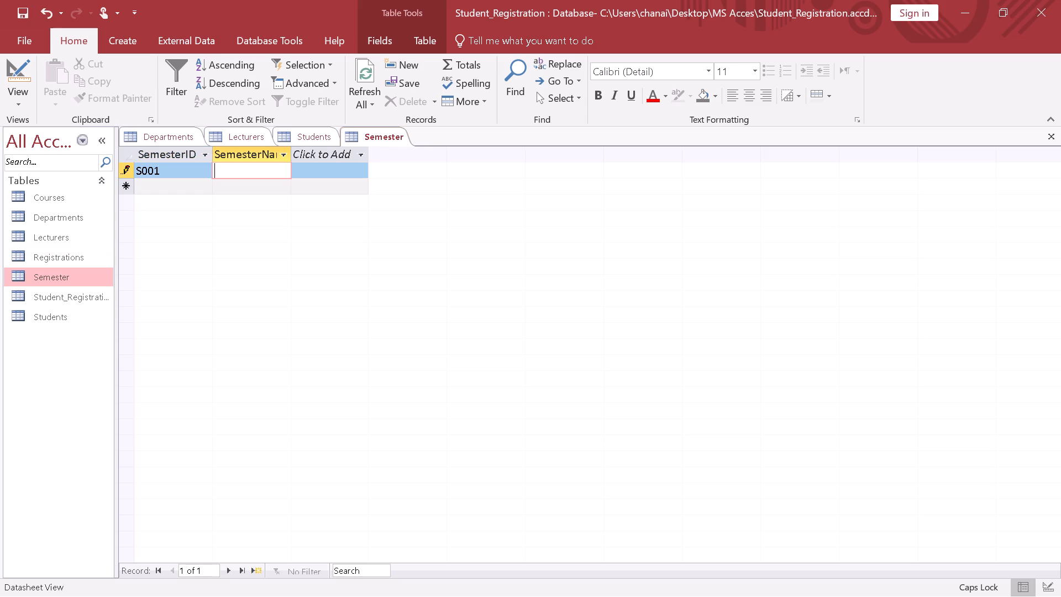
key("s")
type("eme")
type("ster")
key("space")
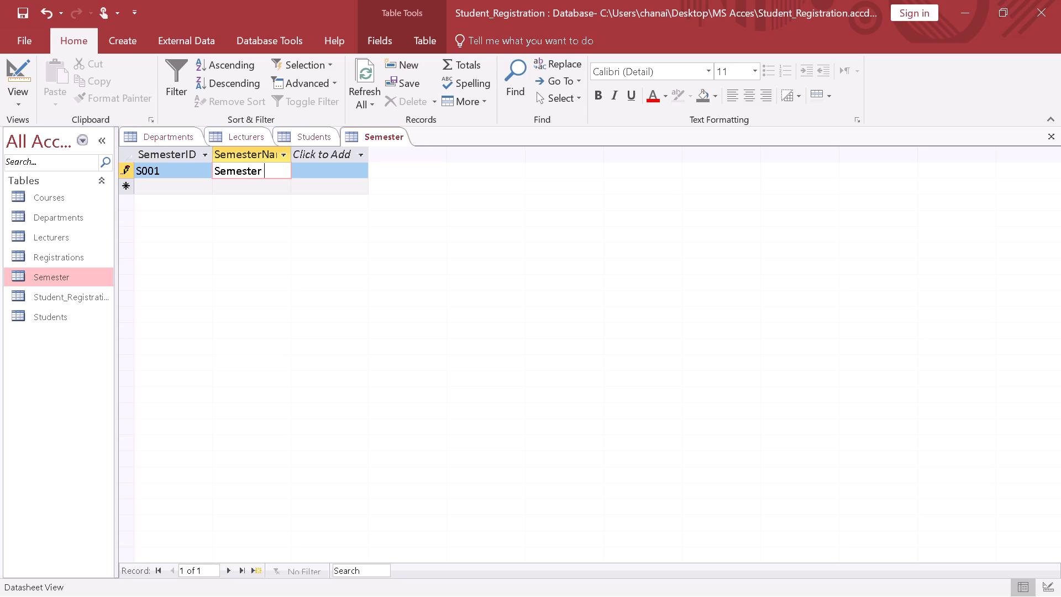
key("o")
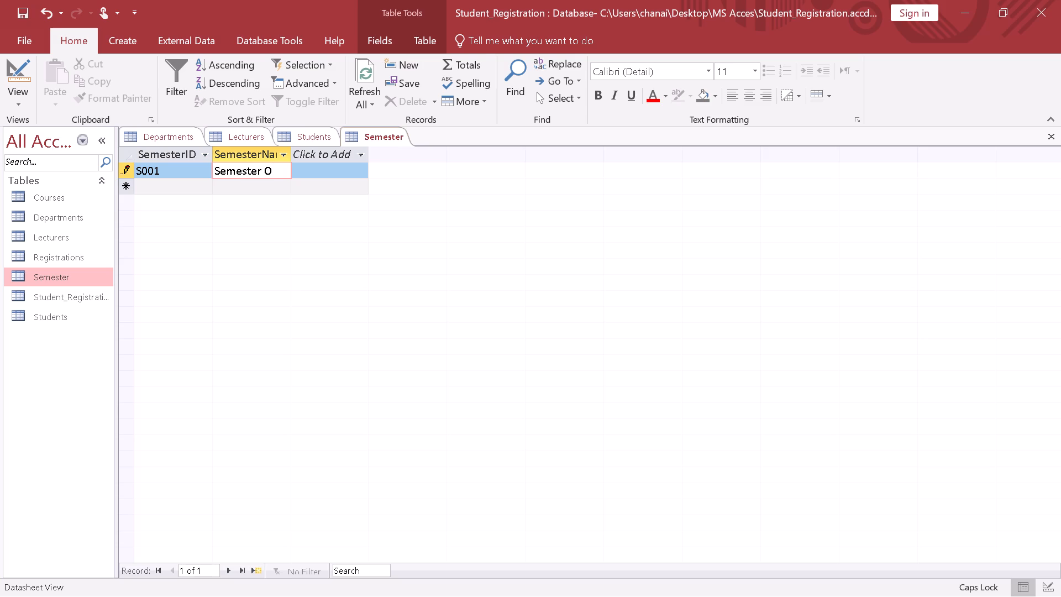
type("ne")
key("Return")
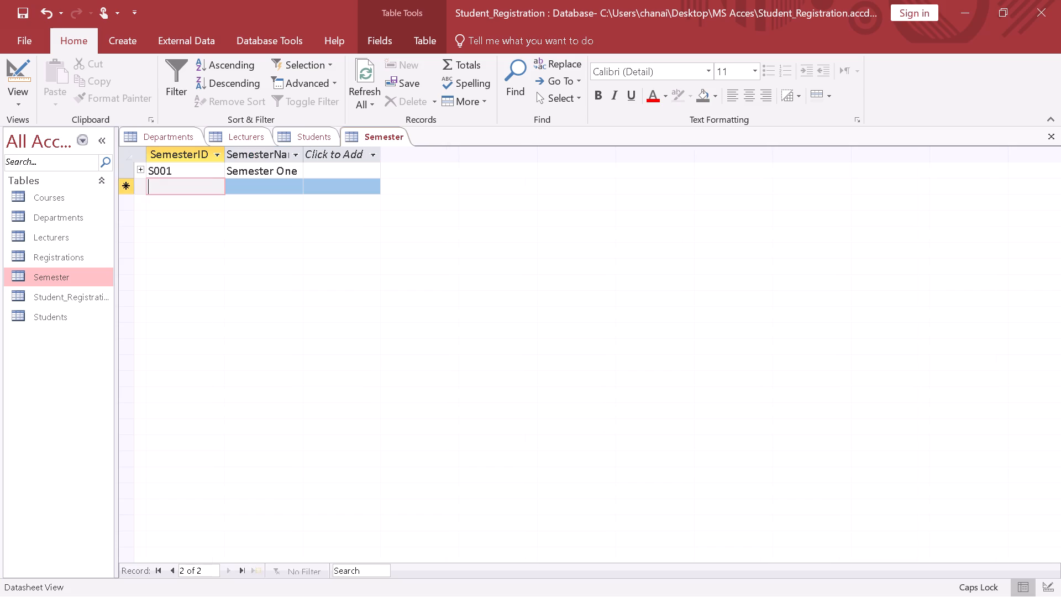
Add a second record to the Semester table with SemesterID S002 and semester name Semester Two.
key("s")
type("002")
key("Tab")
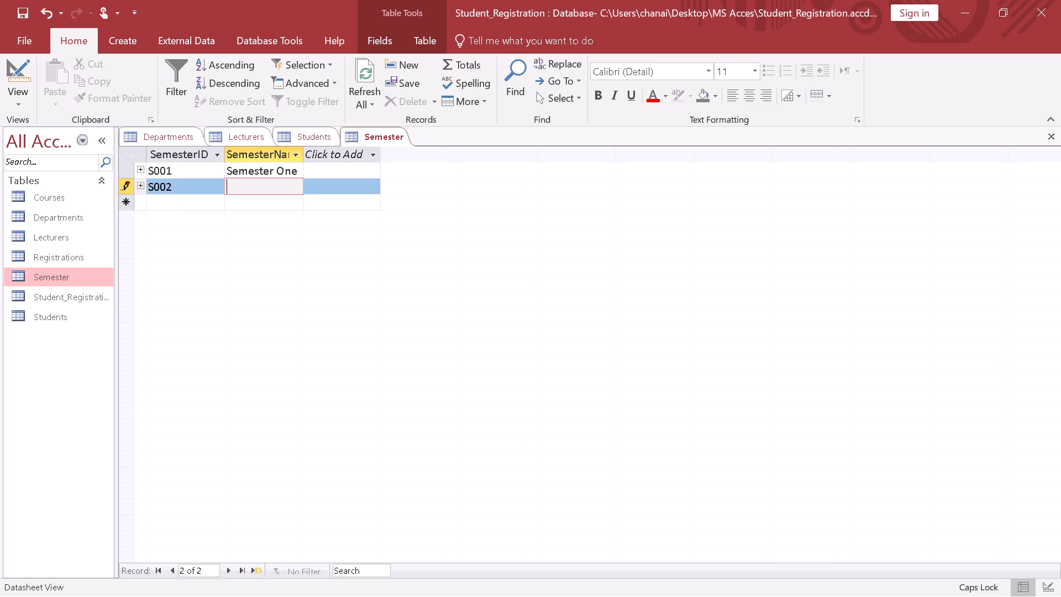
key("s")
type("em")
key("e")
key("s")
key("t")
key("e")
key("r")
key("space")
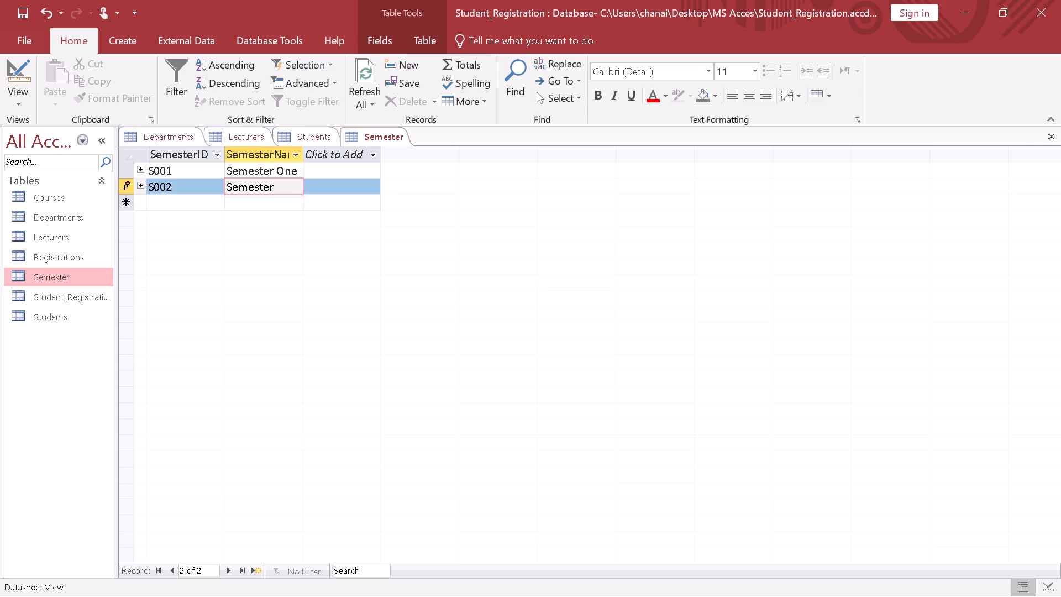
key("t")
key("w")
key("o")
Save the Semester table.
right_click(379, 135)
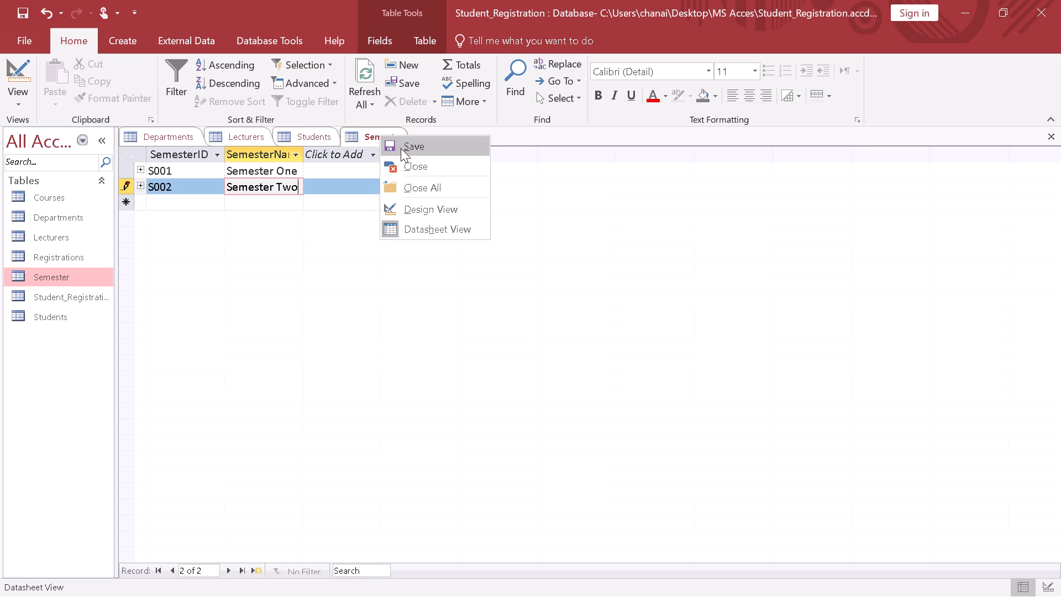
left_click(401, 148)
Open the Courses table and enter the CourseIDs C001, C002, C003 and C004 in four new records.
double_click(71, 195)
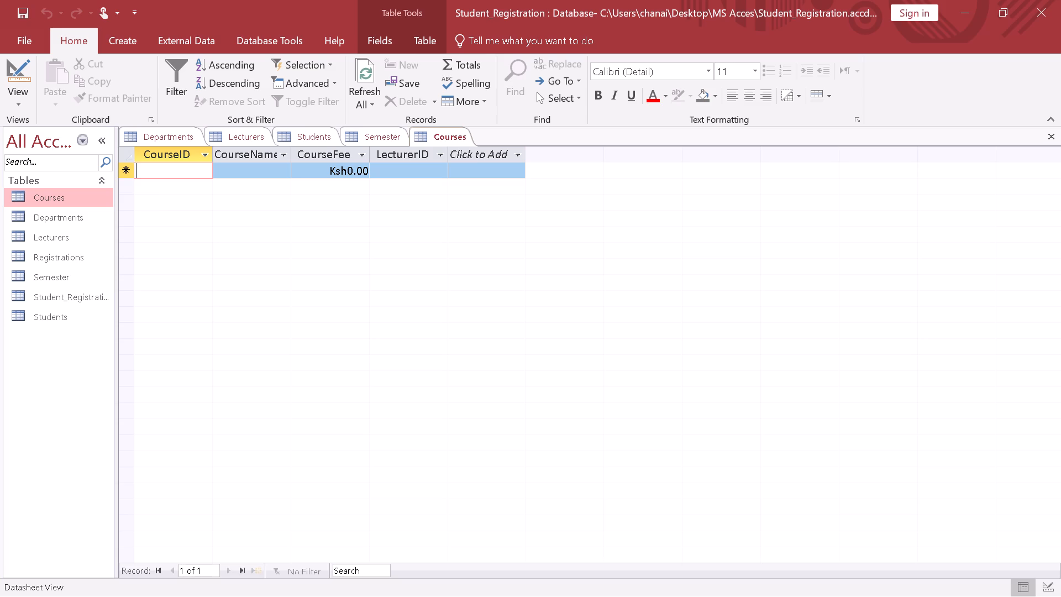
key("c")
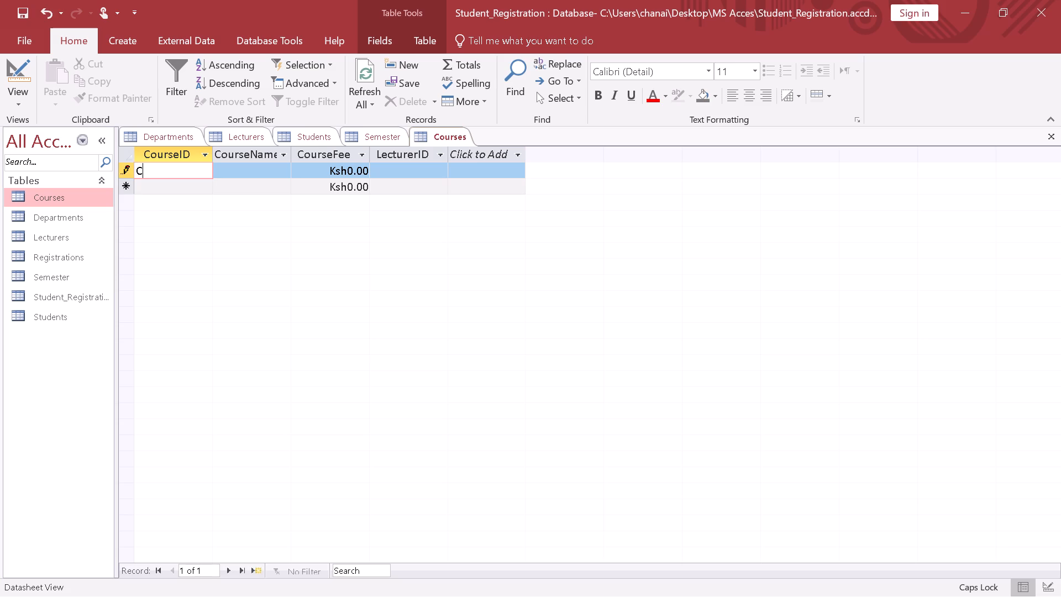
key("0")
key("0")
key("1")
key("Down")
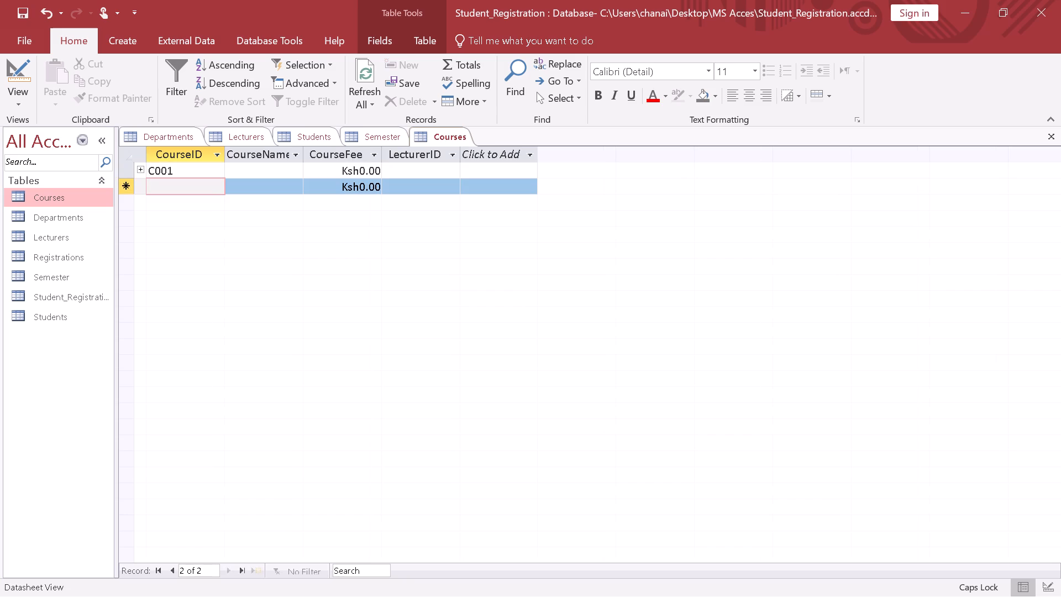
key("c")
type("002")
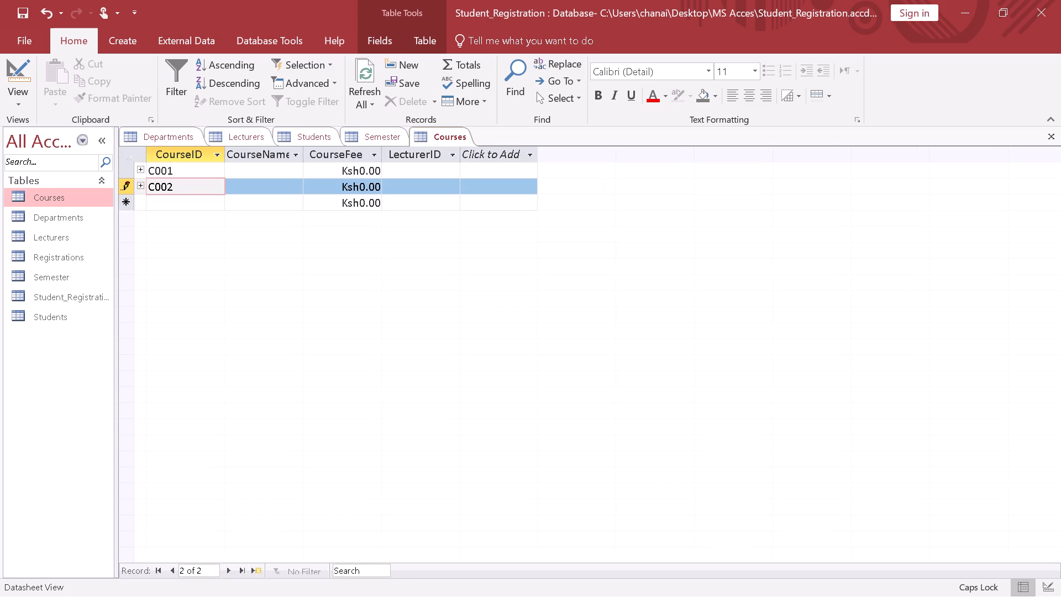
key("Down")
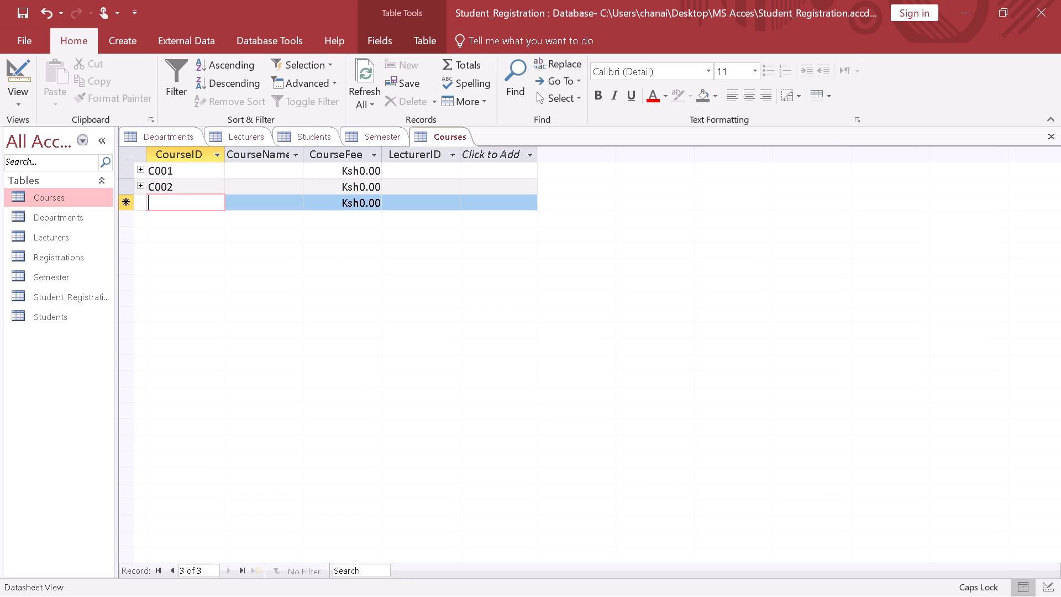
key("c")
key("0")
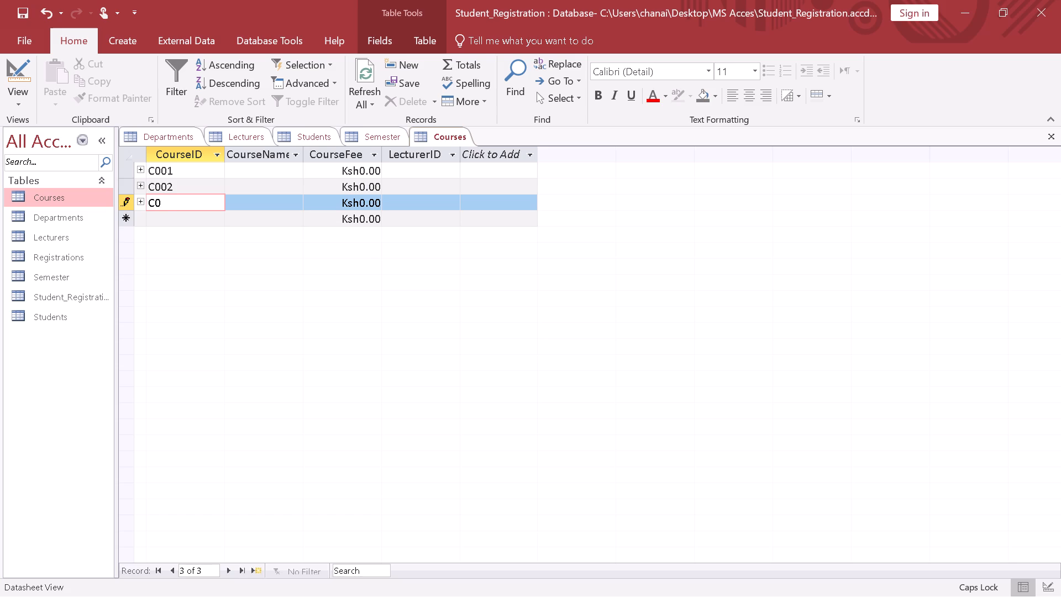
key("0")
key("3")
key("Down")
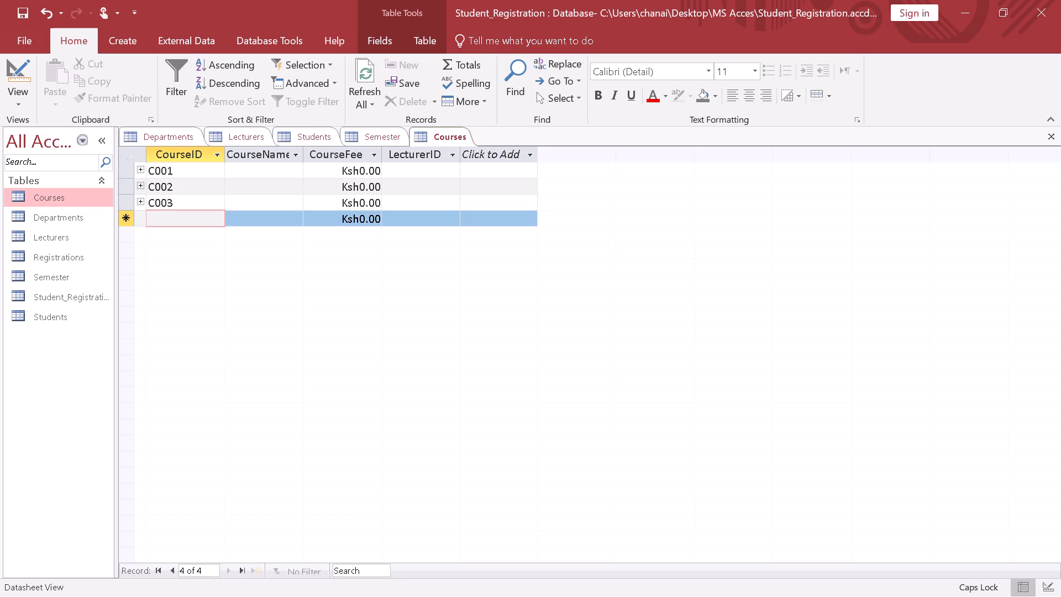
key("c")
type("00")
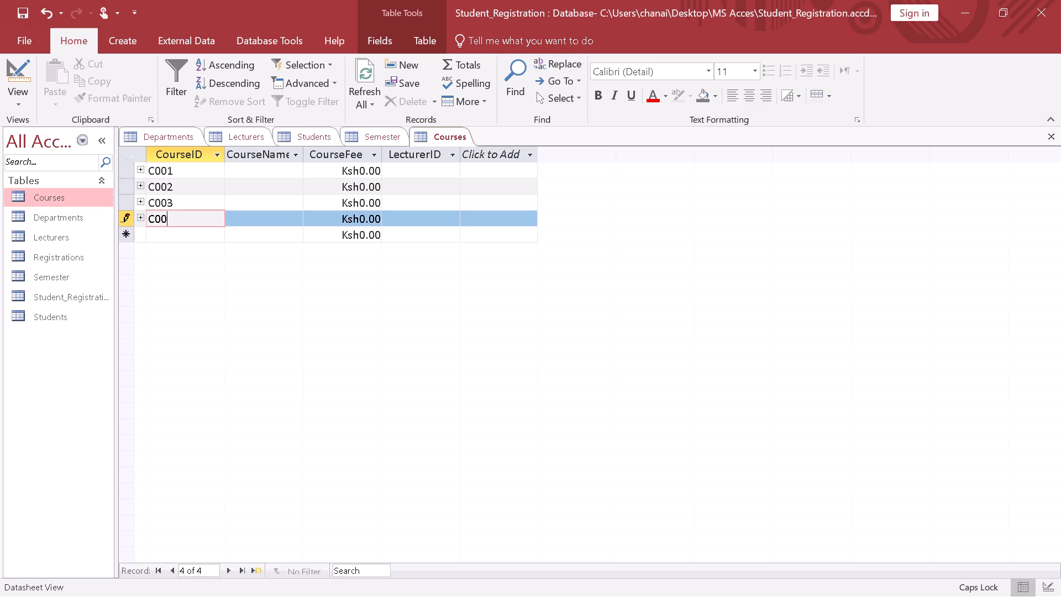
key("4")
Enter Java Programming as the CourseName of course C001.
left_click(261, 167)
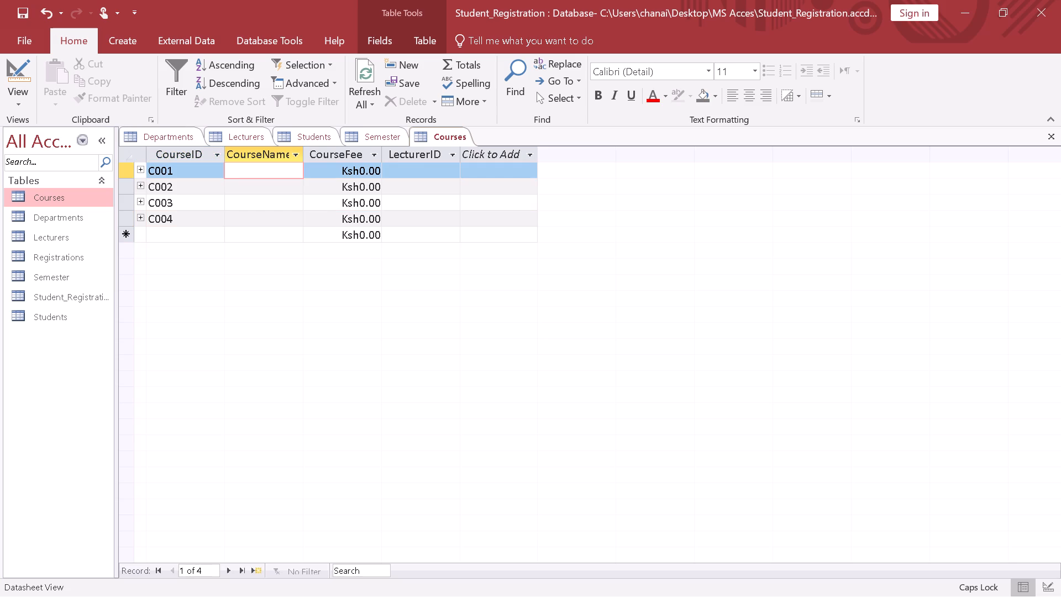
key("1")
key("BackSpace")
key("j")
type("ava")
key("space")
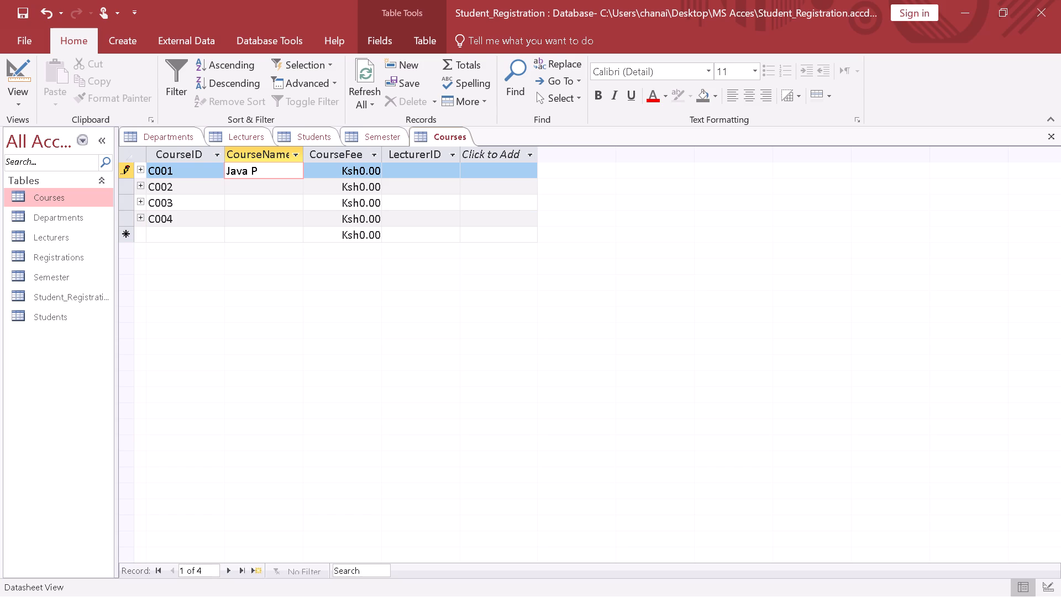
type("rogr")
key("a")
type("mming")
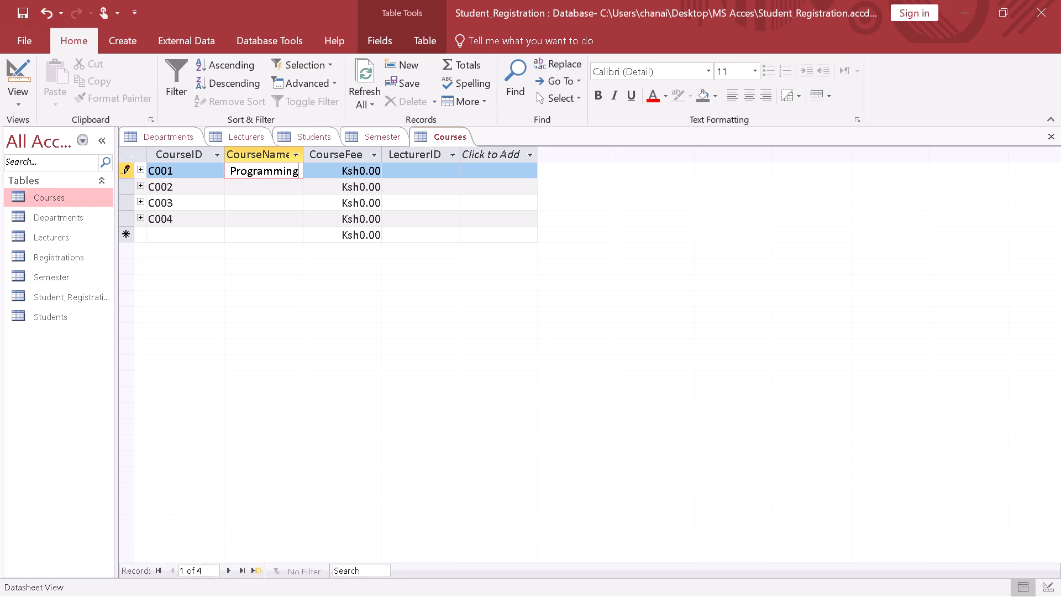
Enter Database Systems as the CourseName of course C002.
left_click(261, 190)
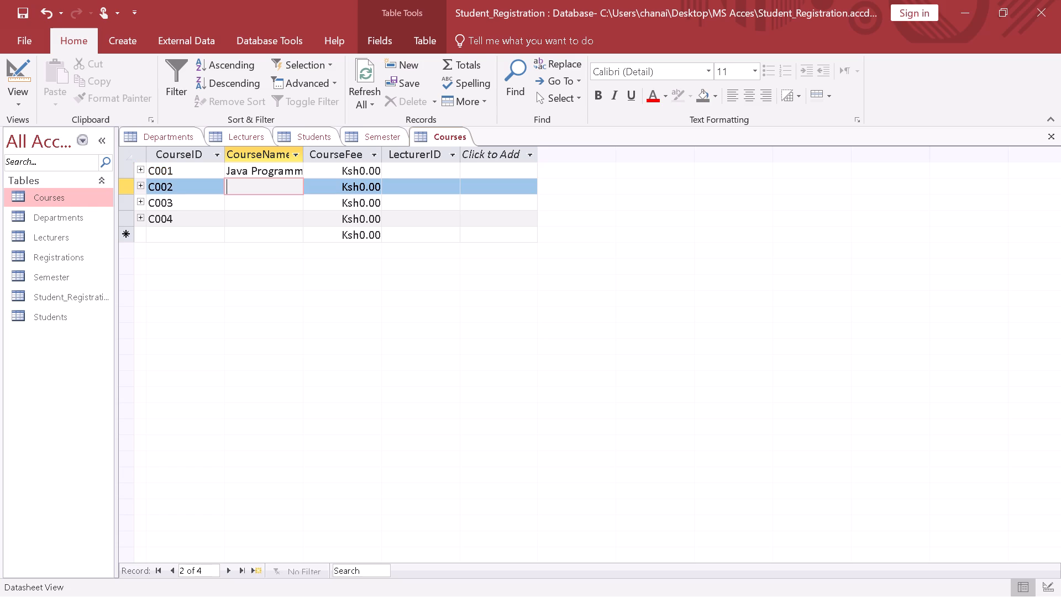
key("d")
type("ata")
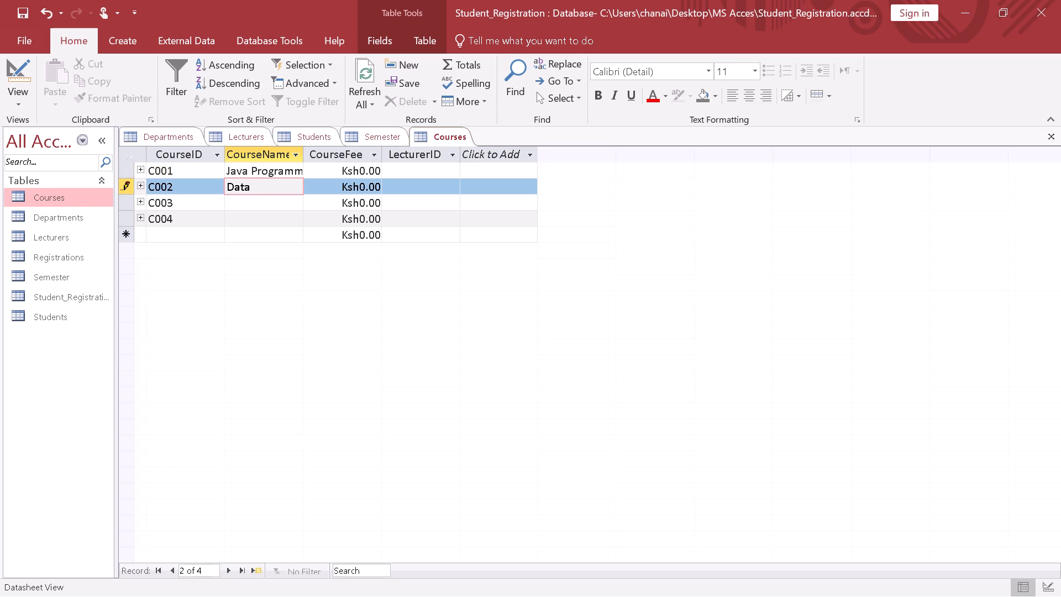
type("base")
key("space")
key("s")
type("ys")
key("t")
key("e")
key("m")
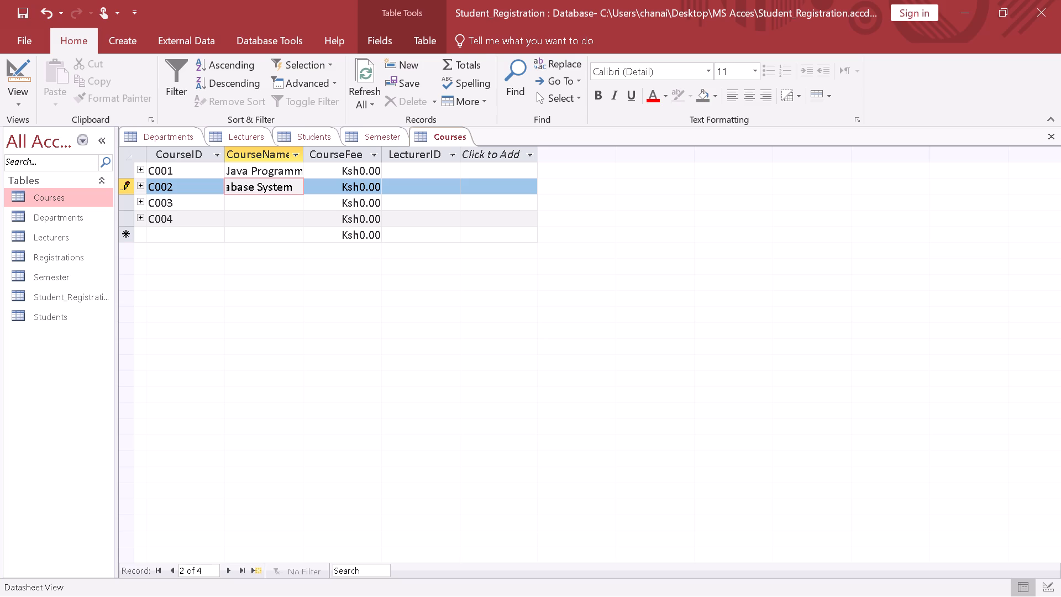
key("s")
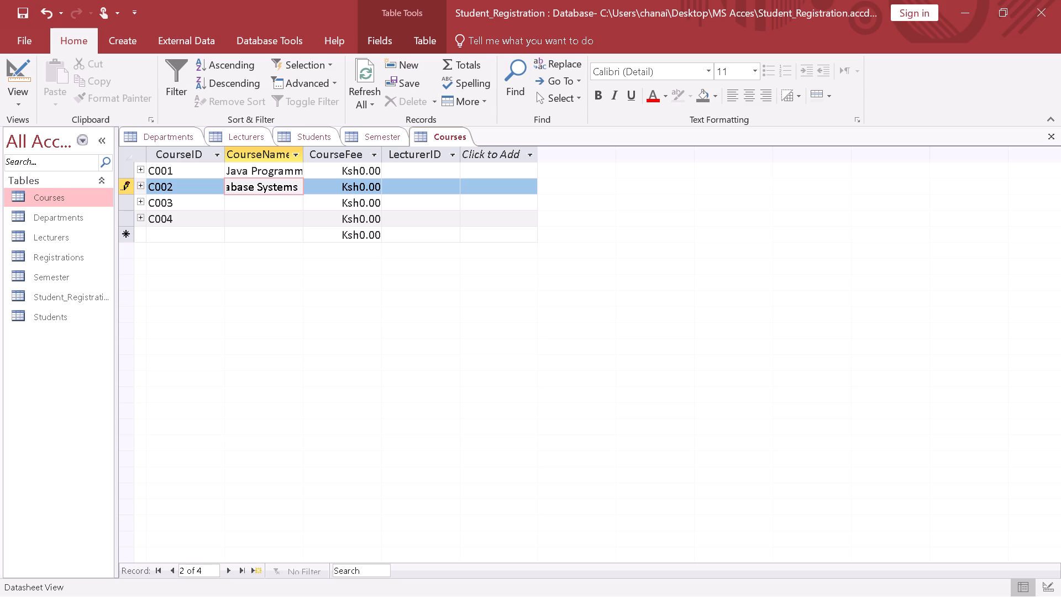
Enter Computer Networks as the CourseName of course C003.
left_click(254, 202)
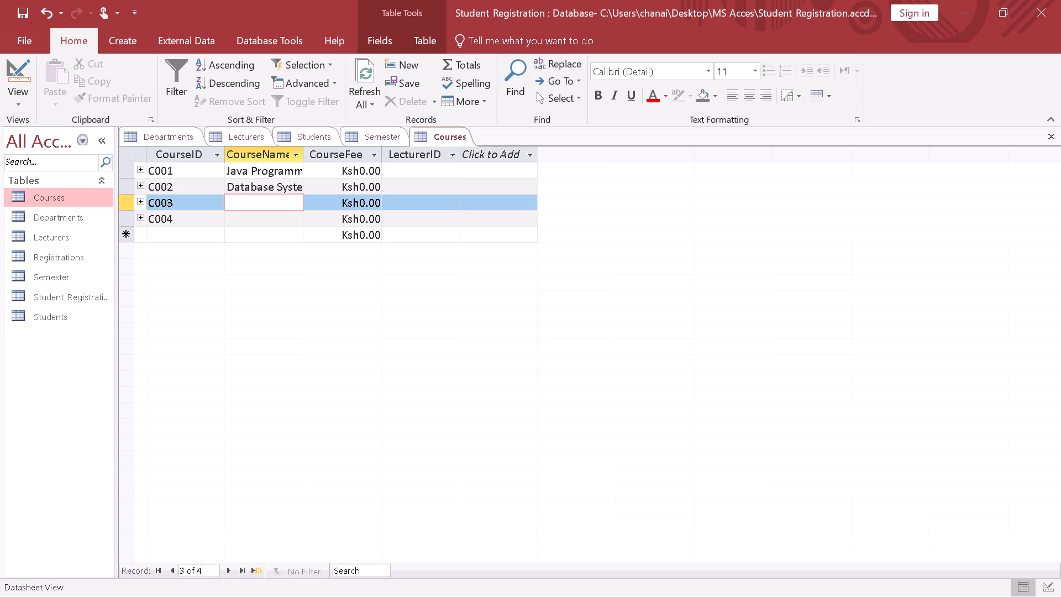
key("c")
key("o")
key("m")
key("p")
key("u")
type("ter")
key("space")
key("n")
type("et")
key("w")
key("o")
key("r")
type("ks")
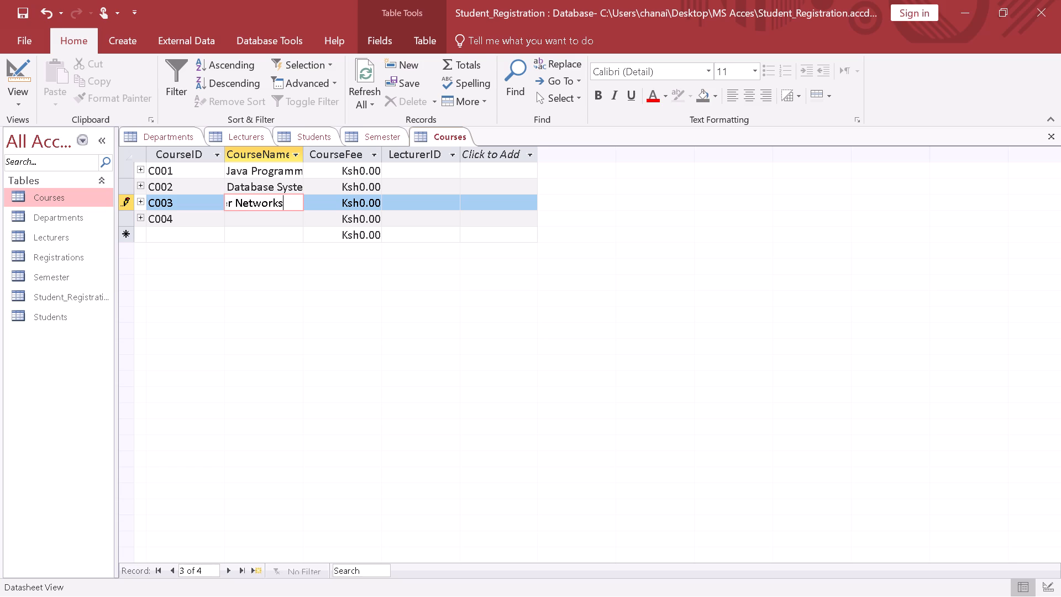
Enter Business Management as the CourseName of course C004.
left_click(254, 214)
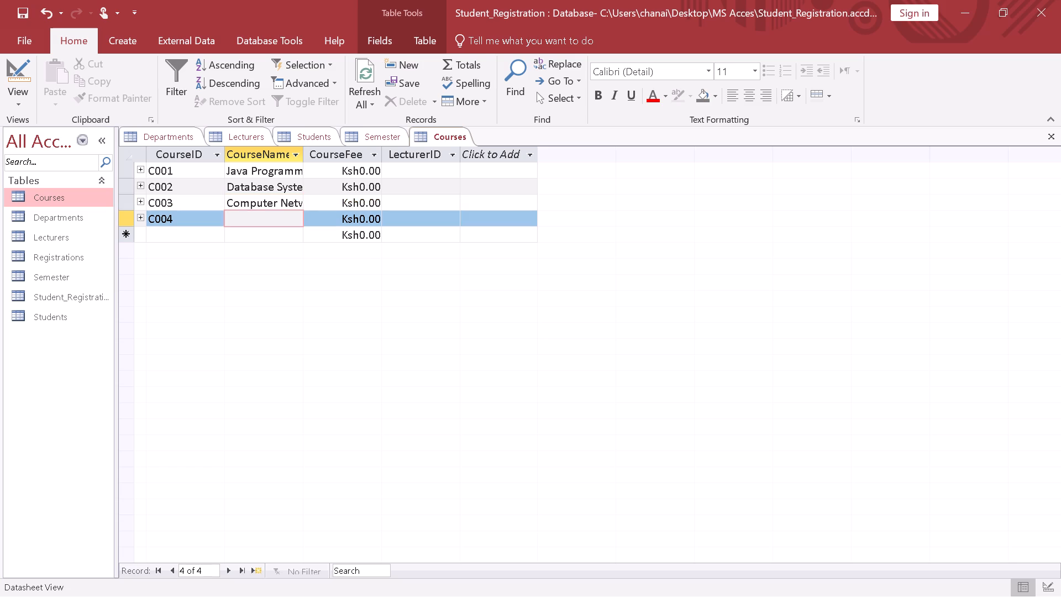
key("b")
key("u")
type("sine")
type("ss")
key("space")
key("m")
type("ana")
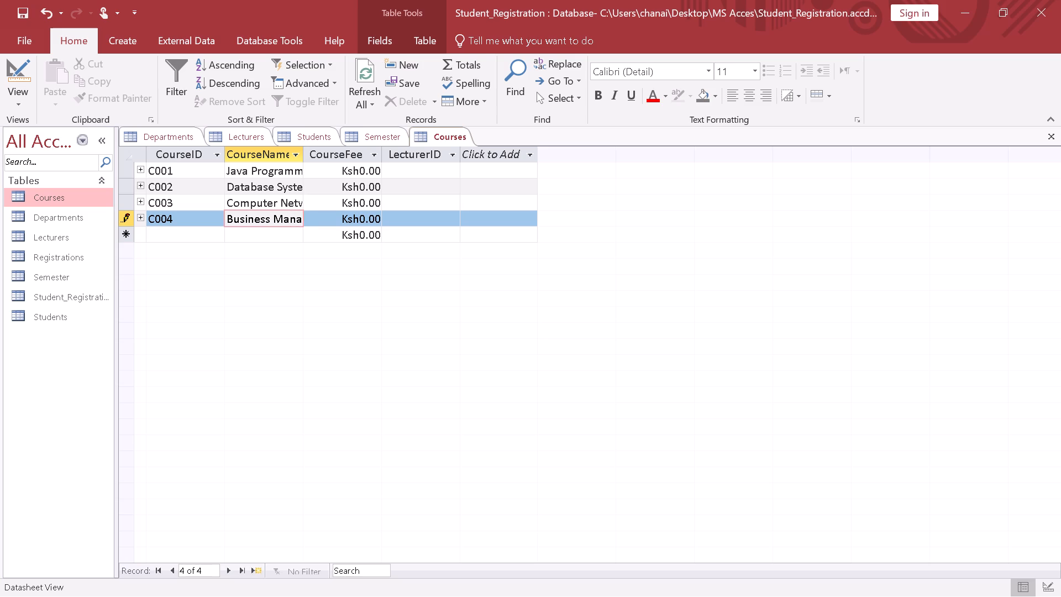
key("g")
key("e")
type("men")
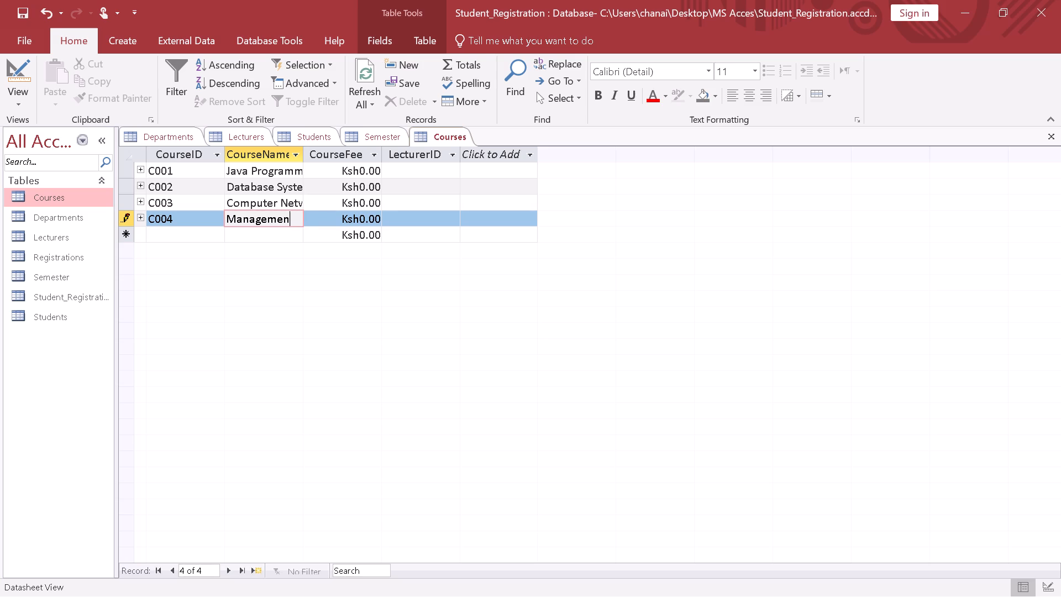
key("t")
Enter L001 as the LecturerID of course C001.
left_click(429, 169)
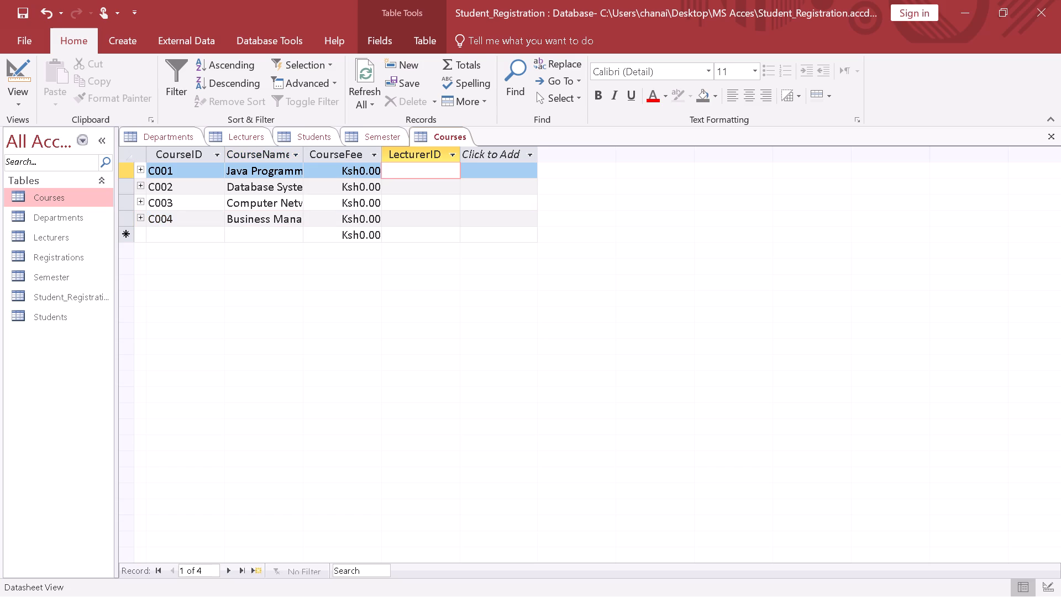
key("l")
type("00")
key("1")
key("Return")
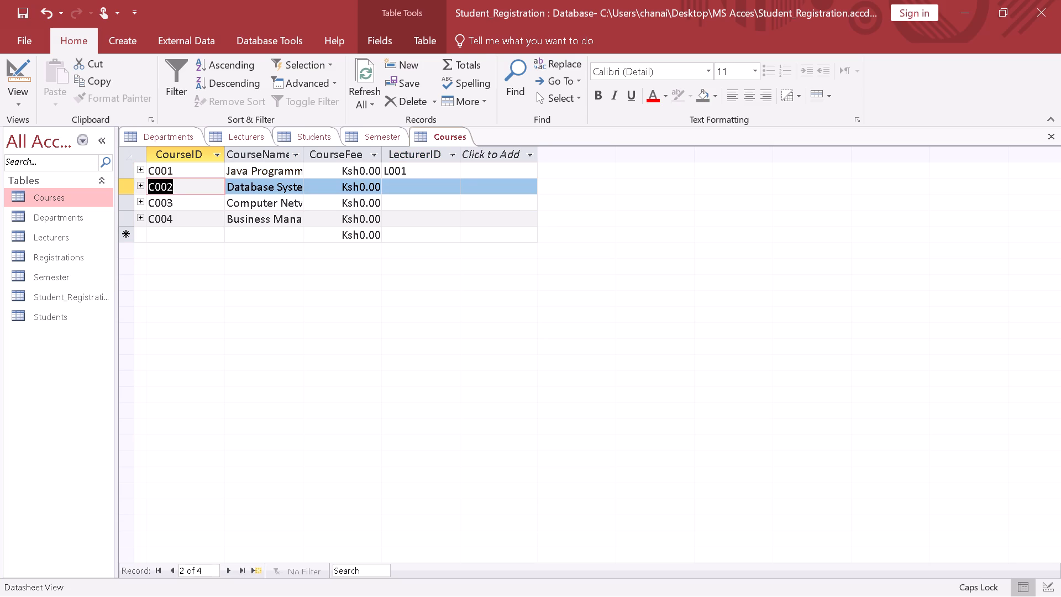
Enter L002 as the LecturerID of course C002.
left_click(419, 182)
key("l")
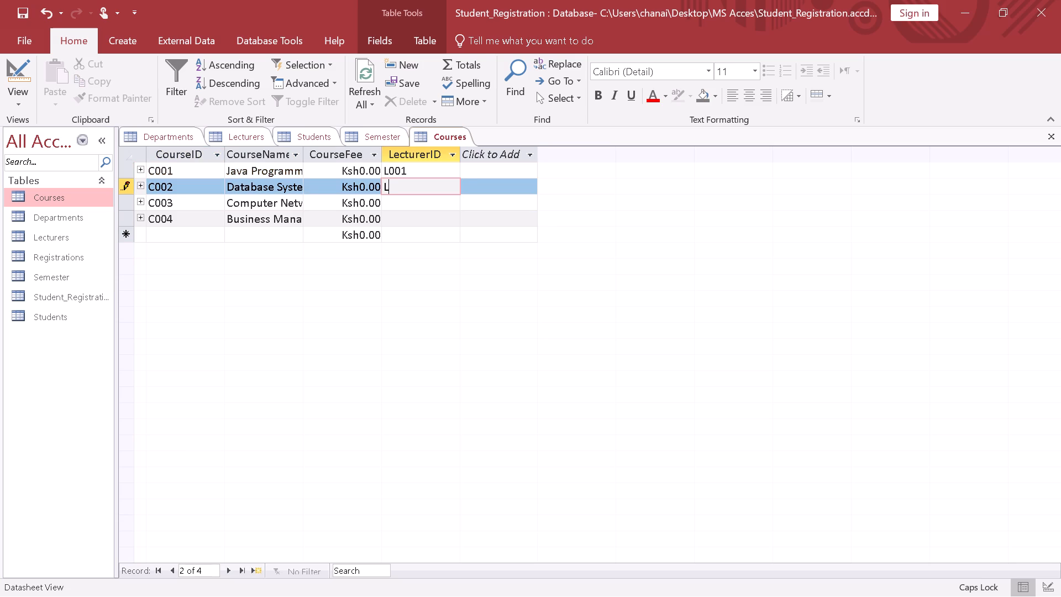
type("00")
key("2")
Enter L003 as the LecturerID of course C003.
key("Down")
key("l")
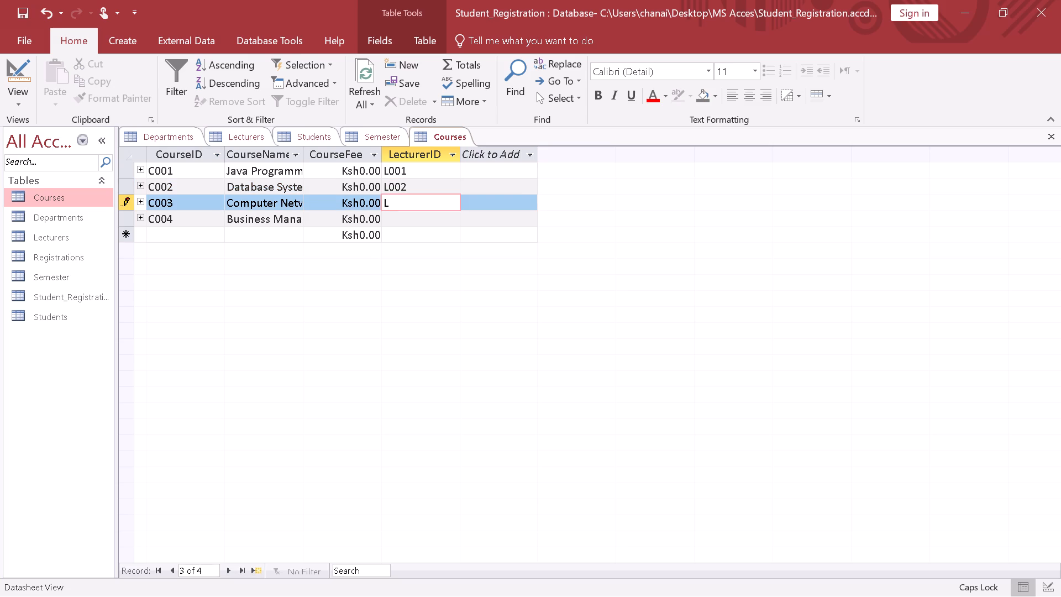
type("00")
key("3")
Enter L003 as the LecturerID of course C004.
key("Down")
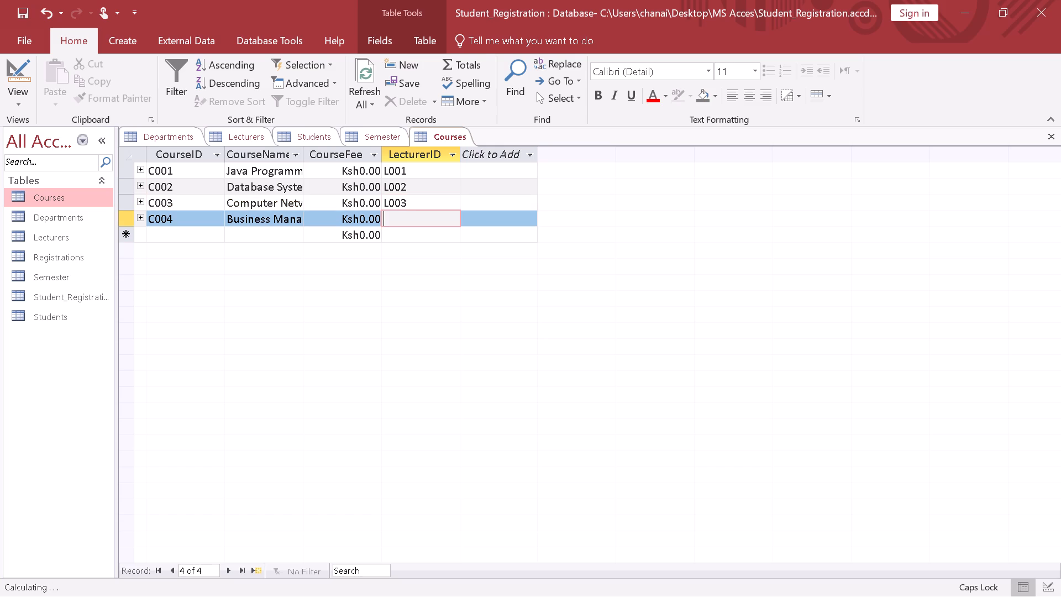
key("l")
key("0")
key("0")
key("3")
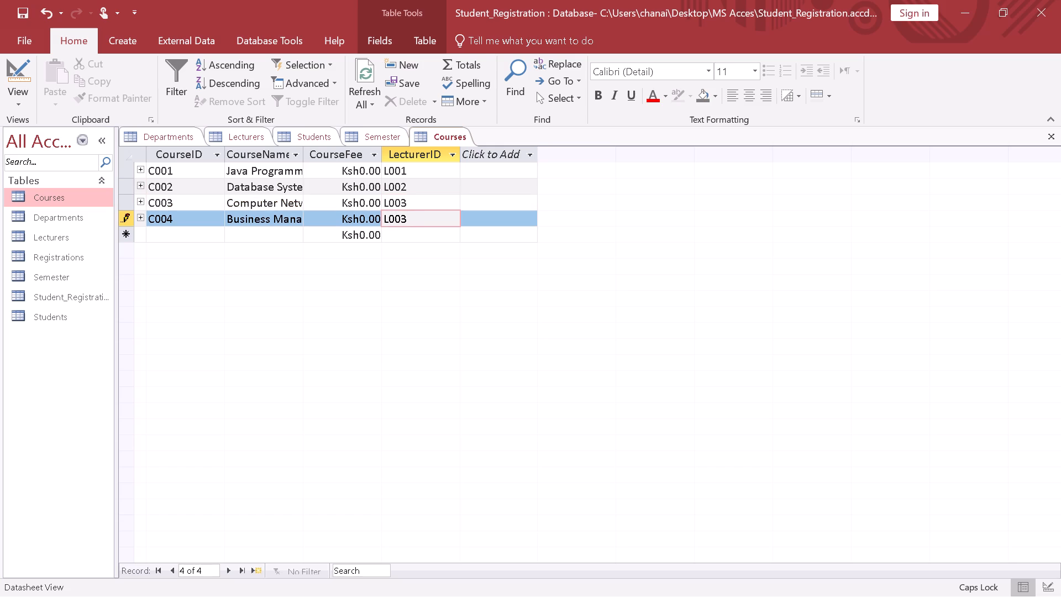
Change the LecturerID of course C003 to L001.
left_click(416, 200)
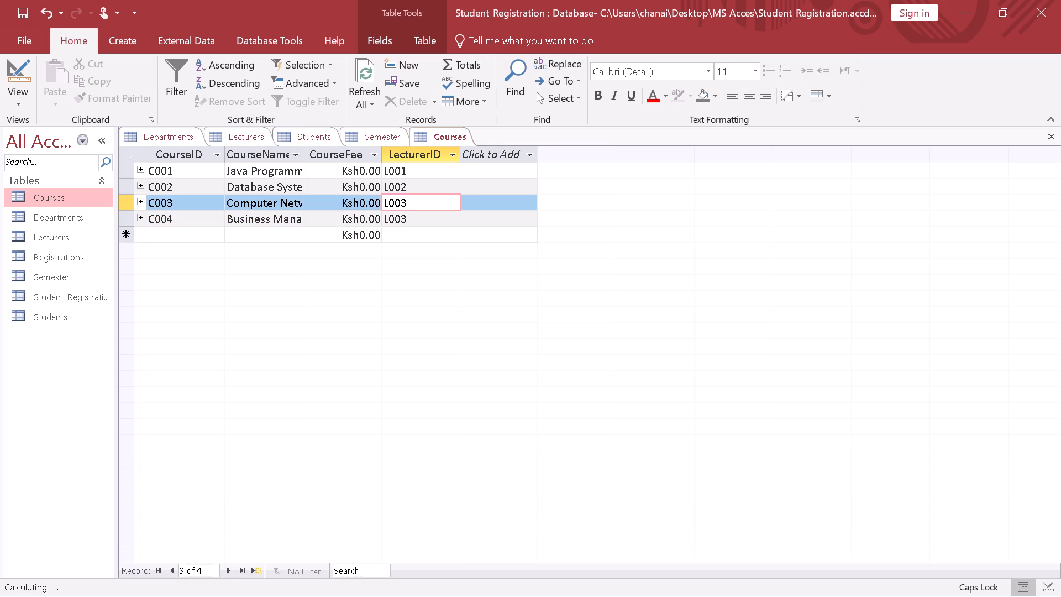
key("BackSpace")
key("1")
Set the CourseFee of course C001 to Ksh15000.
left_click(369, 175)
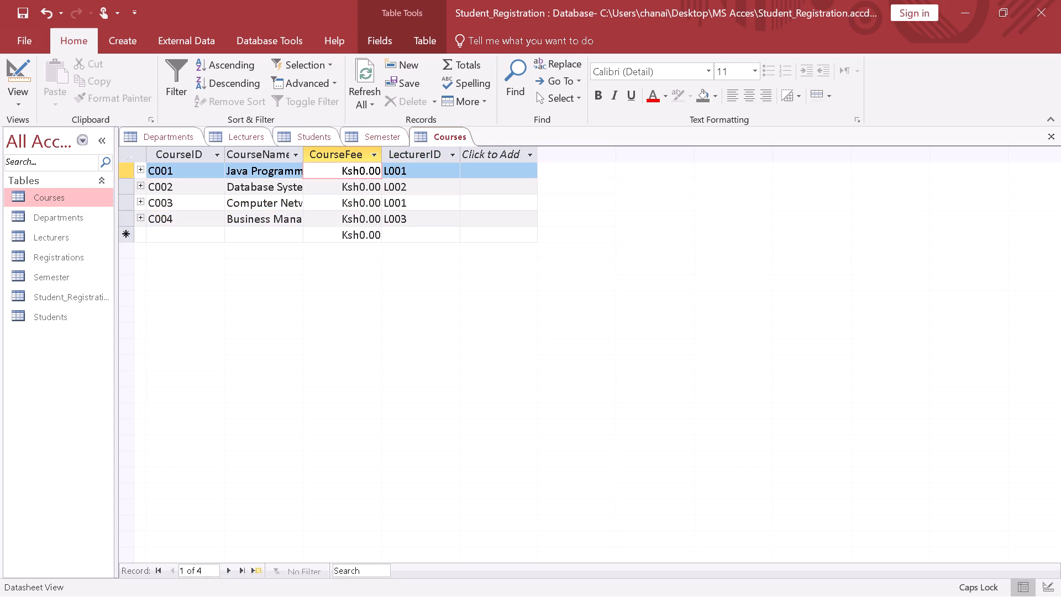
key("Delete")
key("Delete")
key("BackSpace")
key("BackSpace")
key("1")
type("500")
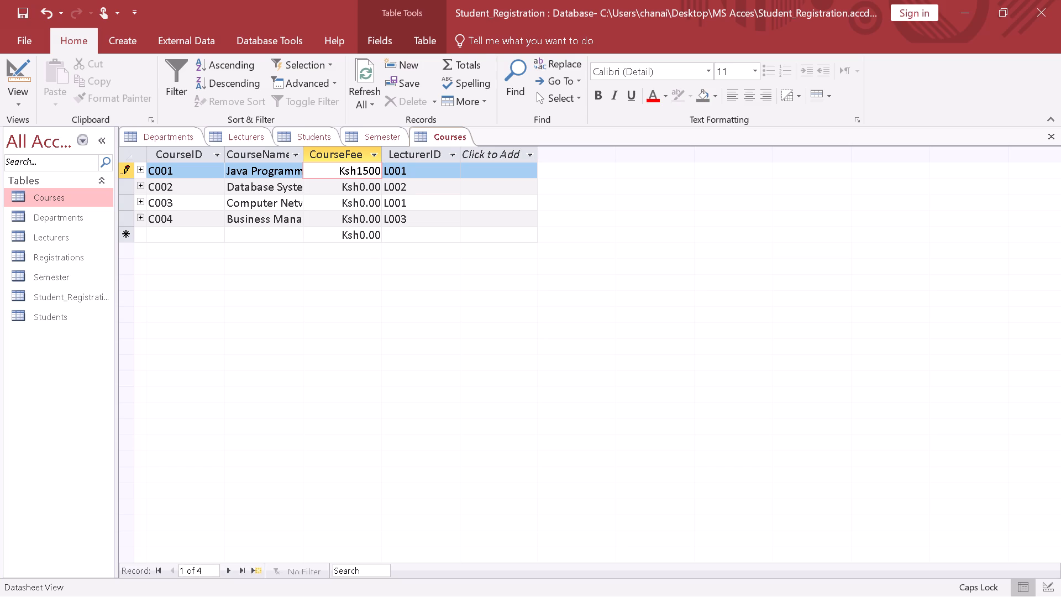
key("0")
Set the CourseFee of course C002 to 12000.
key("Down")
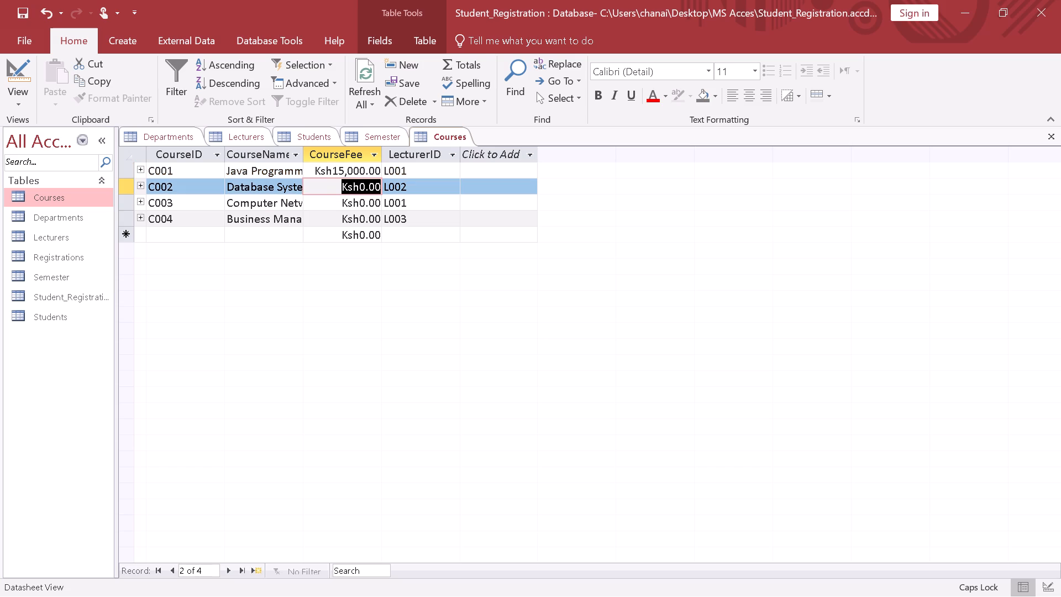
key("1")
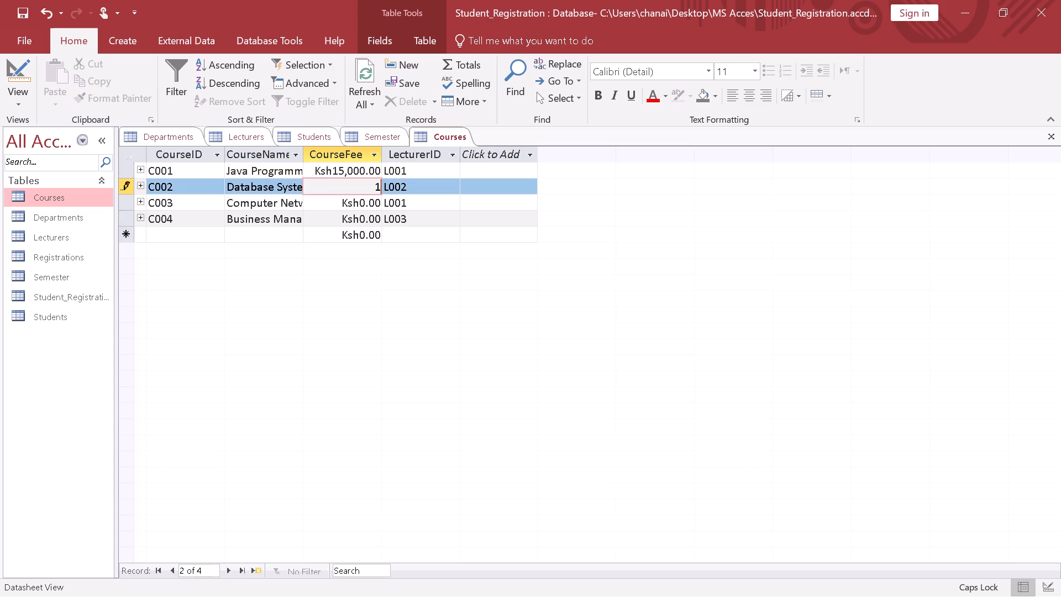
type("2000")
Set the CourseFee of course C003 to 18000.
key("Down")
key("1")
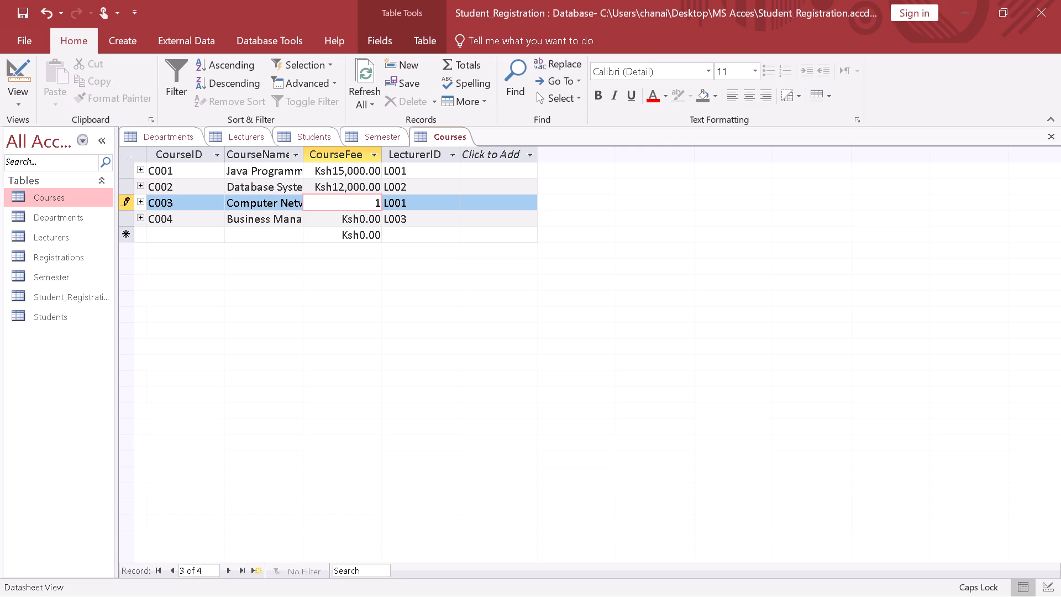
key("8")
type("000")
Set the CourseFee of course C004 to 14000.
key("Down")
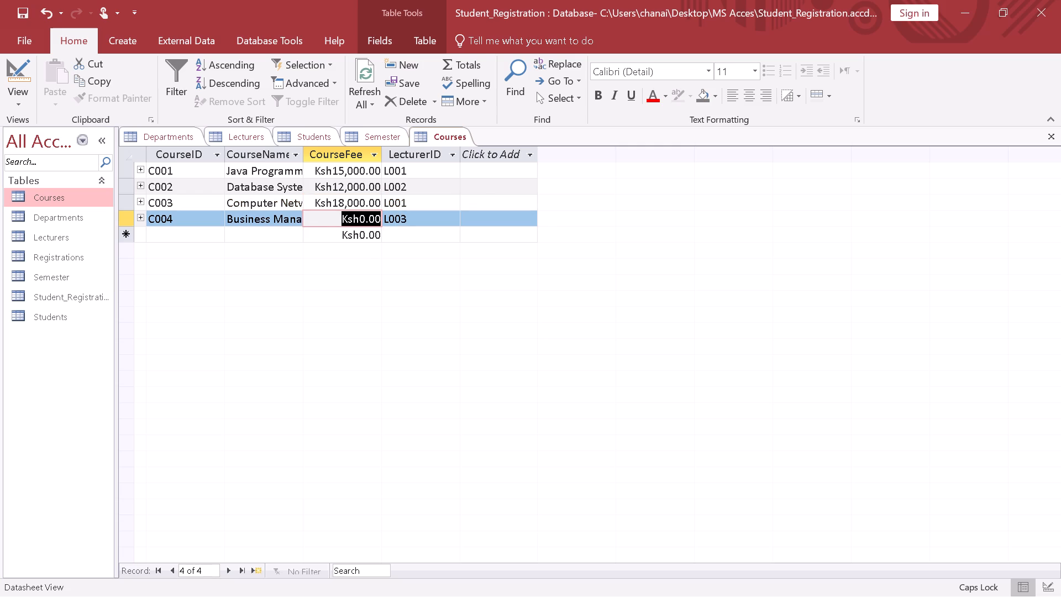
key("1")
key("4")
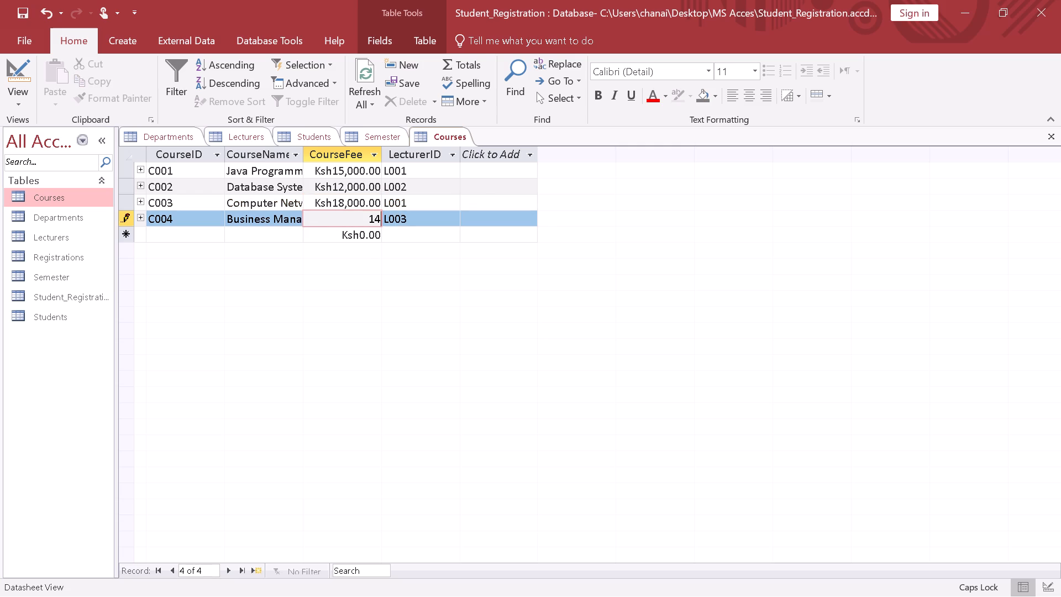
type("000")
key("Down")
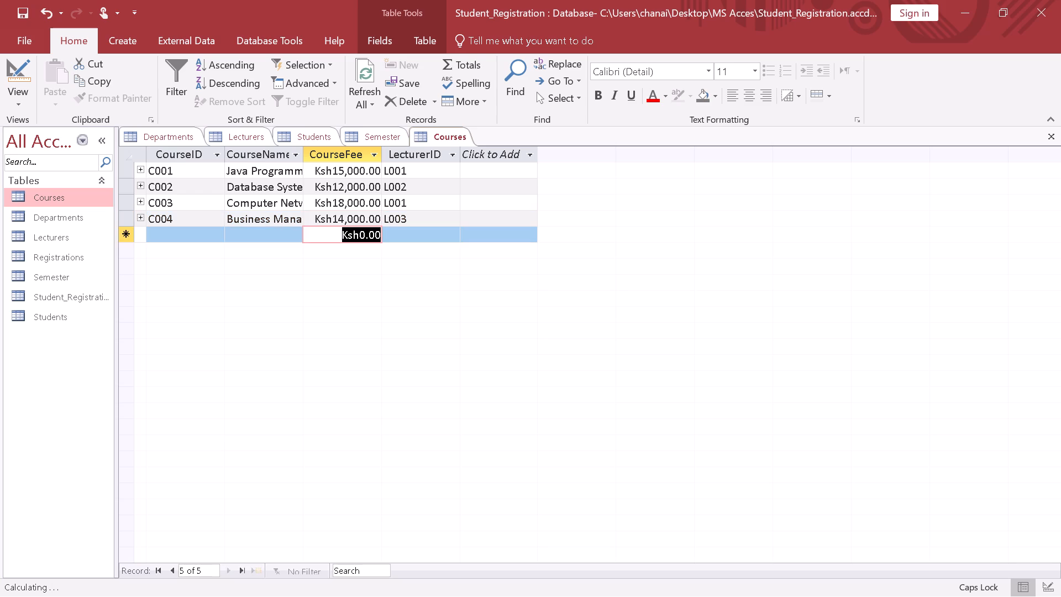
Clear the default CourseFee value in the empty new record below course C004.
key("BackSpace")
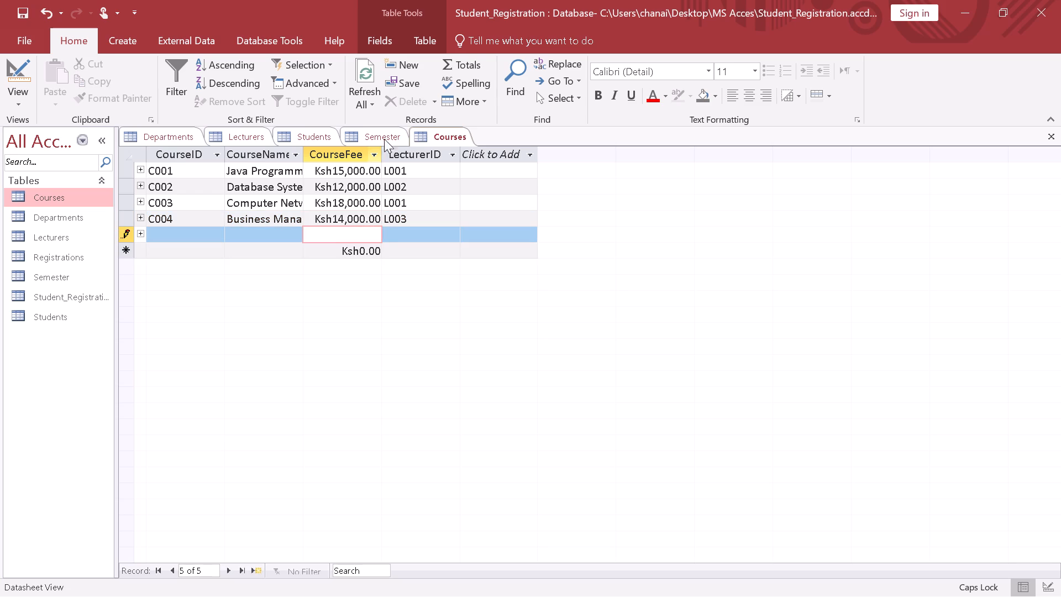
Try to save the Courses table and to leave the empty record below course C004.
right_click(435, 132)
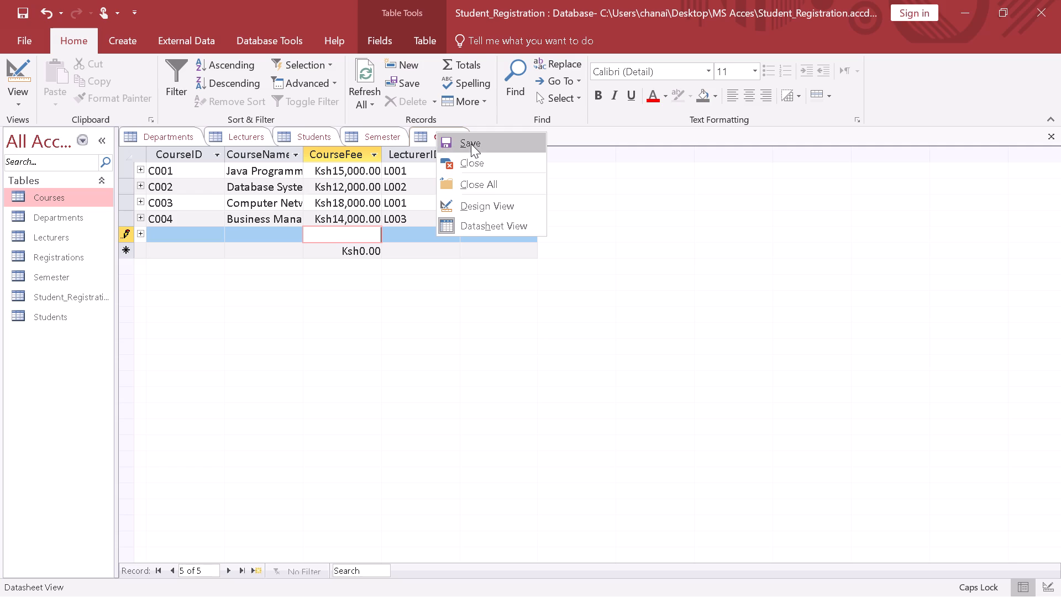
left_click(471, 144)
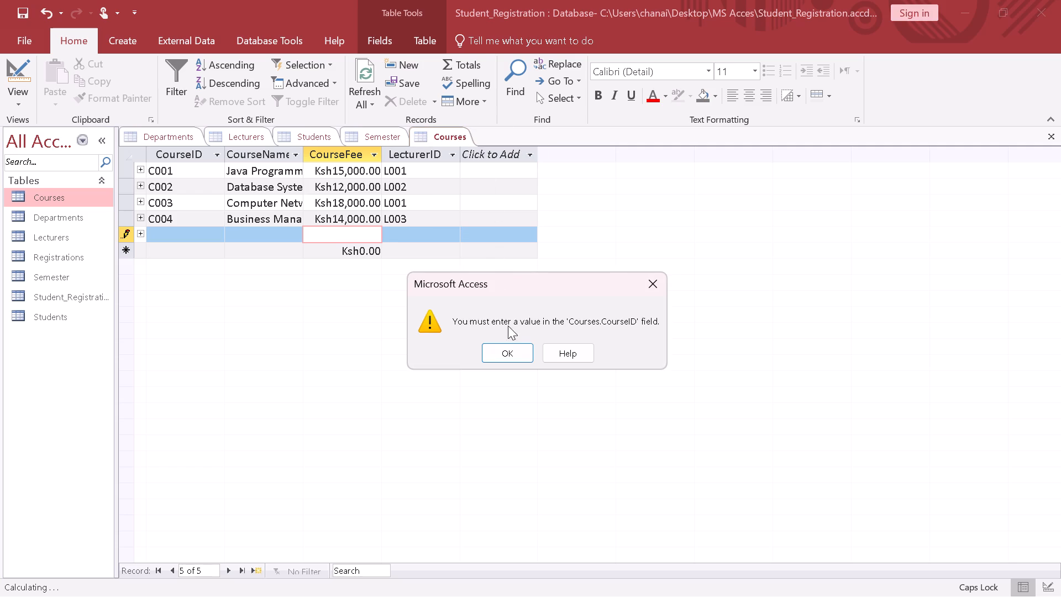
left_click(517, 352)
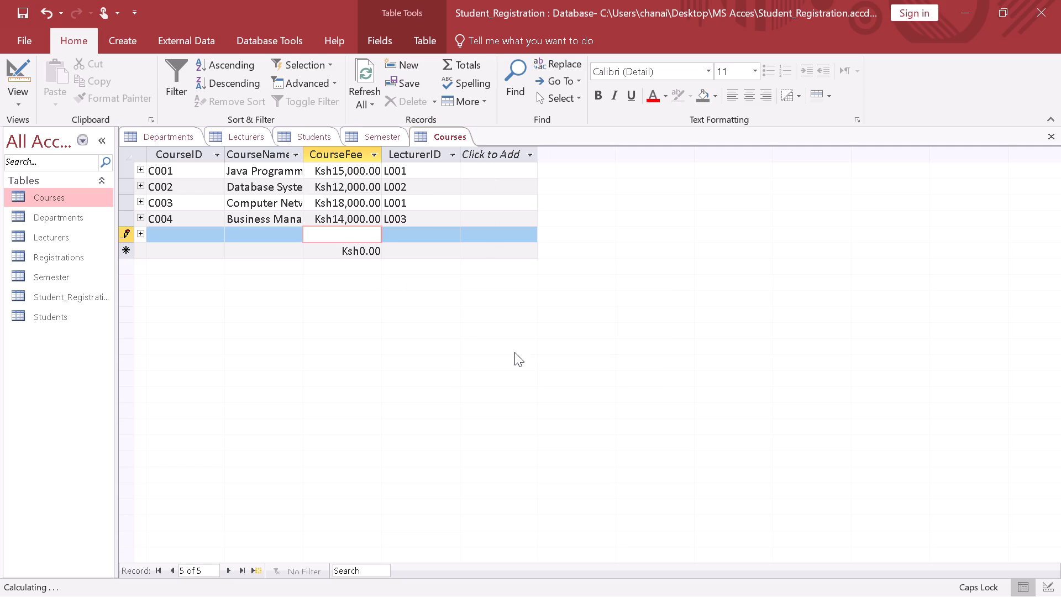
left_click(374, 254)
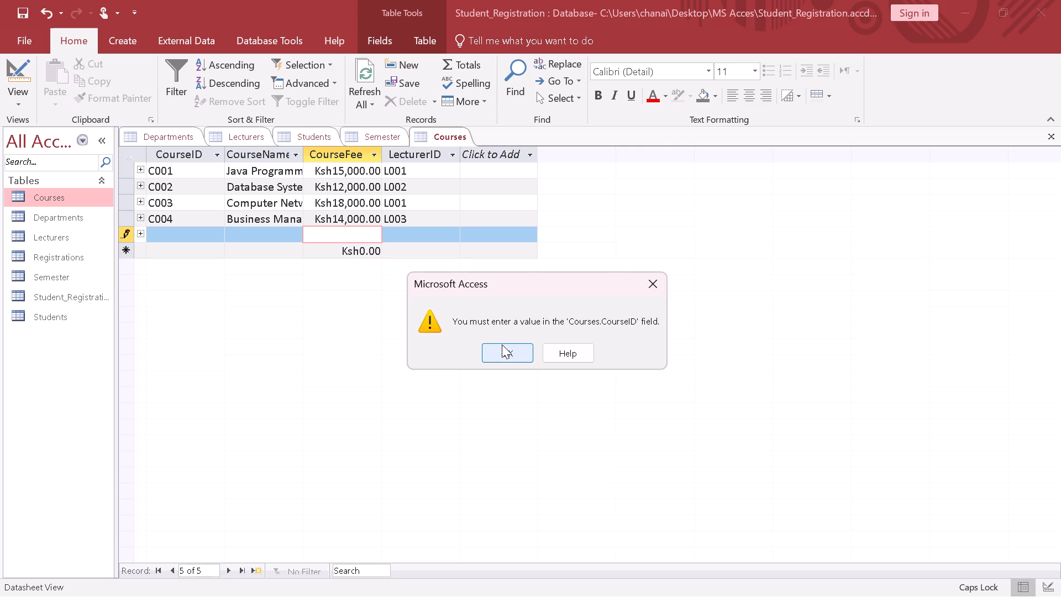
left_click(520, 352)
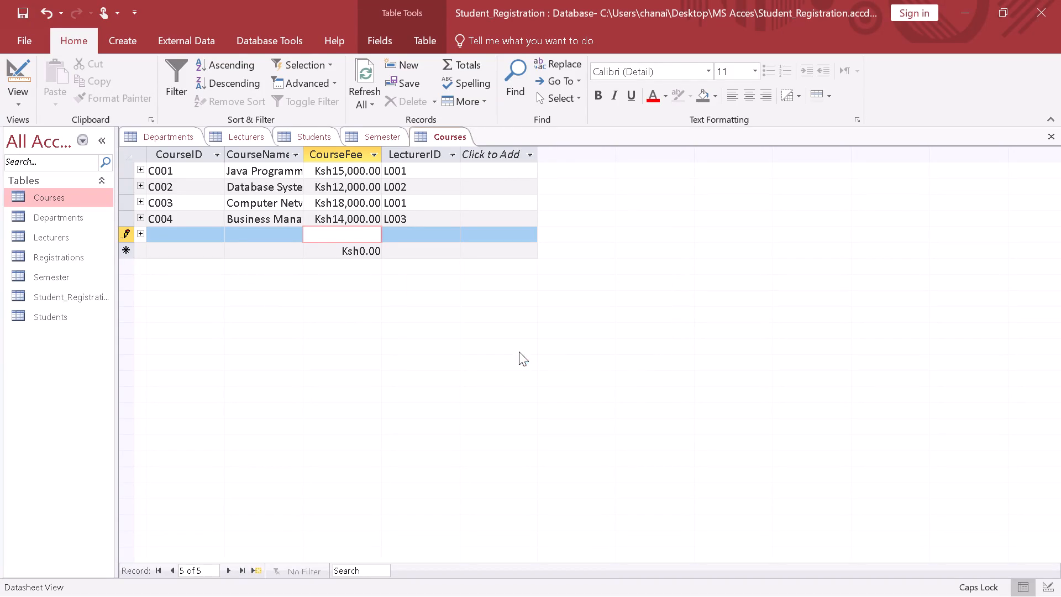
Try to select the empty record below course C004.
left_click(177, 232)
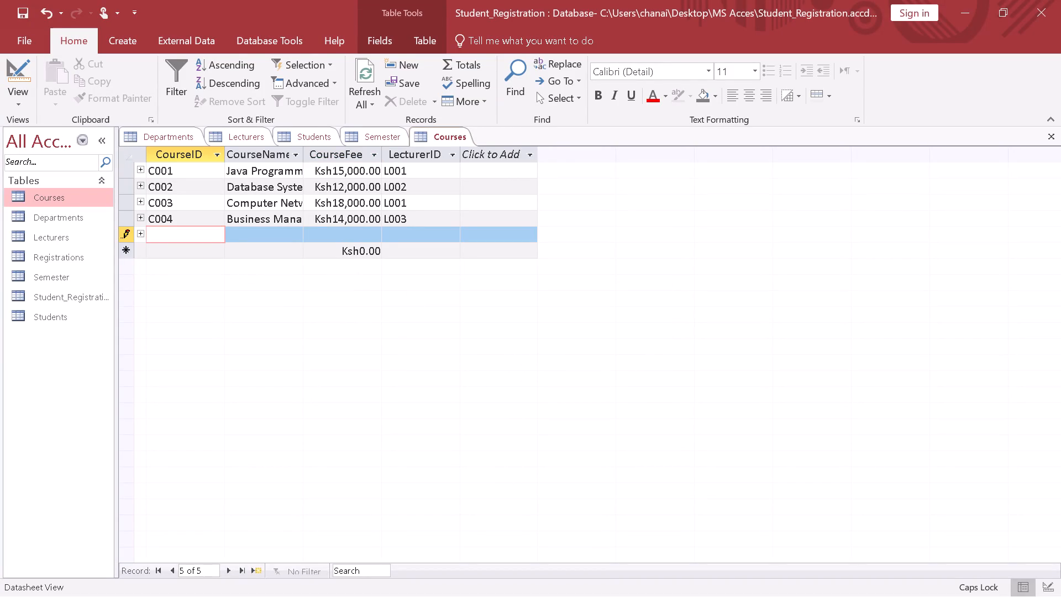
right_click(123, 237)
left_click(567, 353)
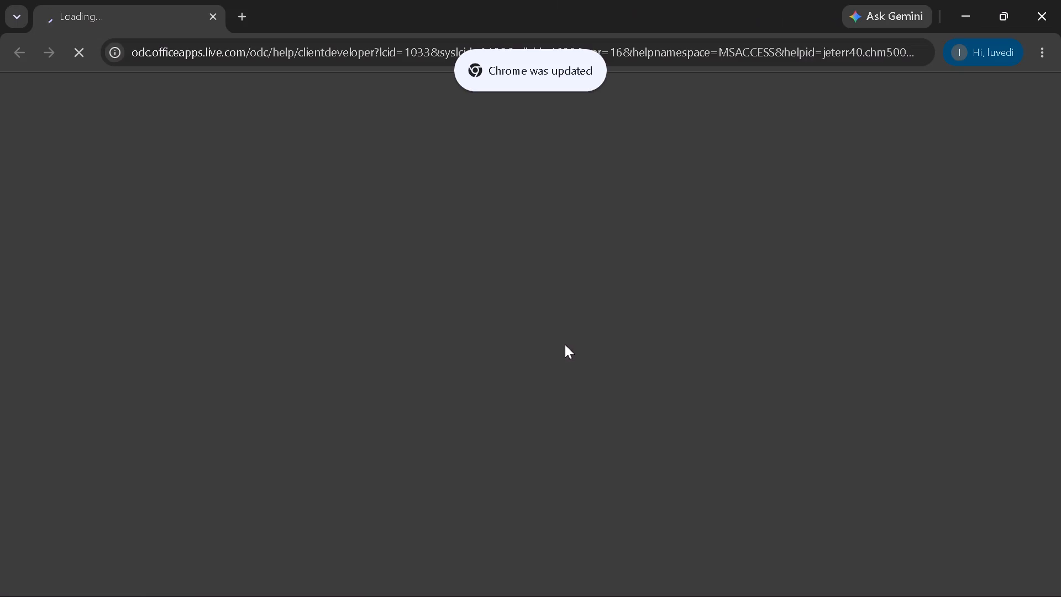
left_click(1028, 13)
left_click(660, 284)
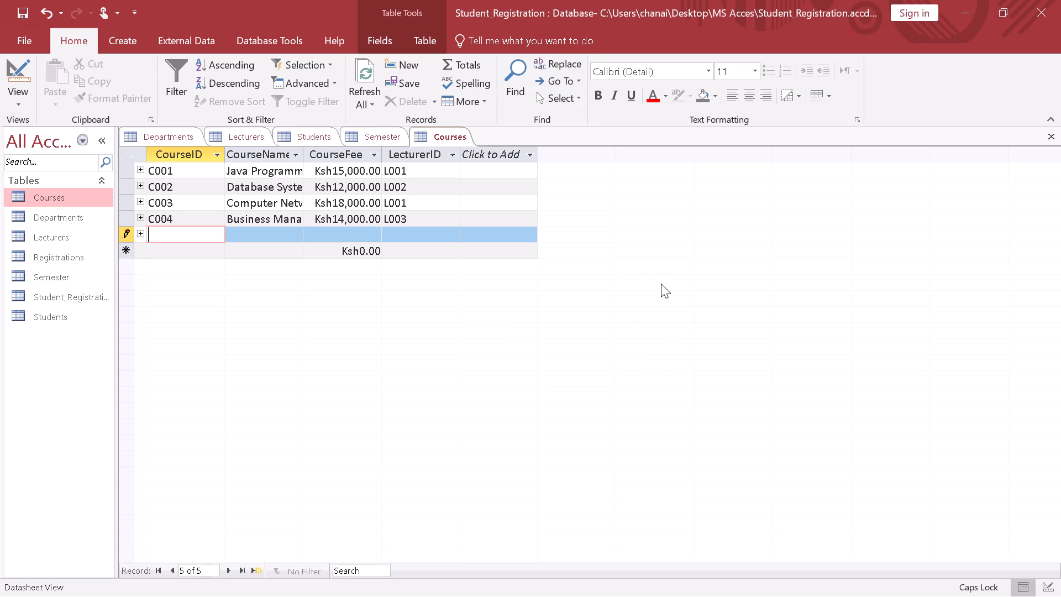
Enter F as the CourseID of the empty record below course C004 and commit the record.
key("f")
key("Delete")
key("Delete")
right_click(445, 137)
left_click(489, 155)
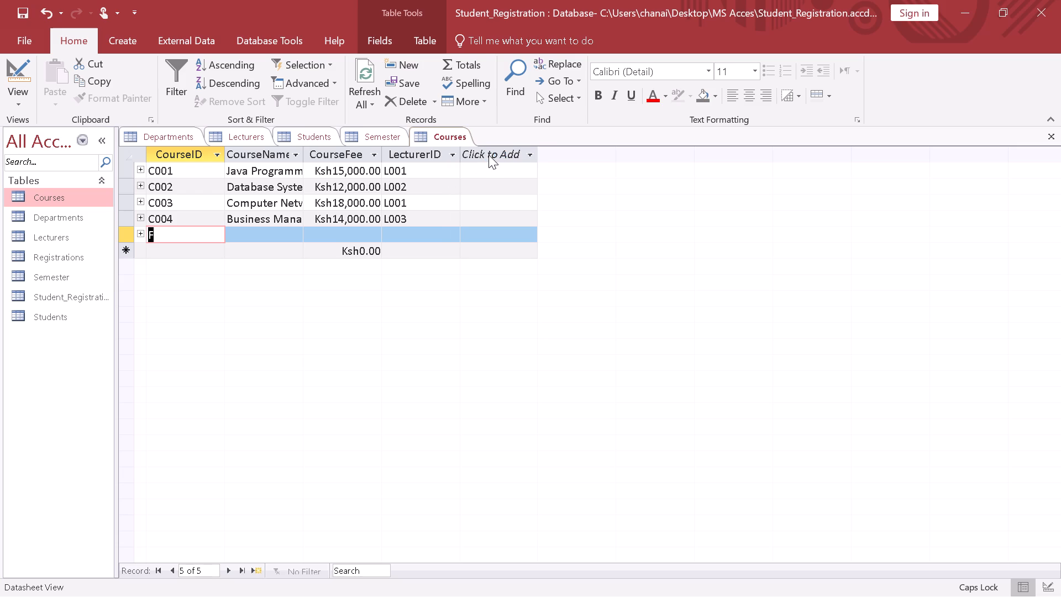
Save the Courses table.
right_click(461, 137)
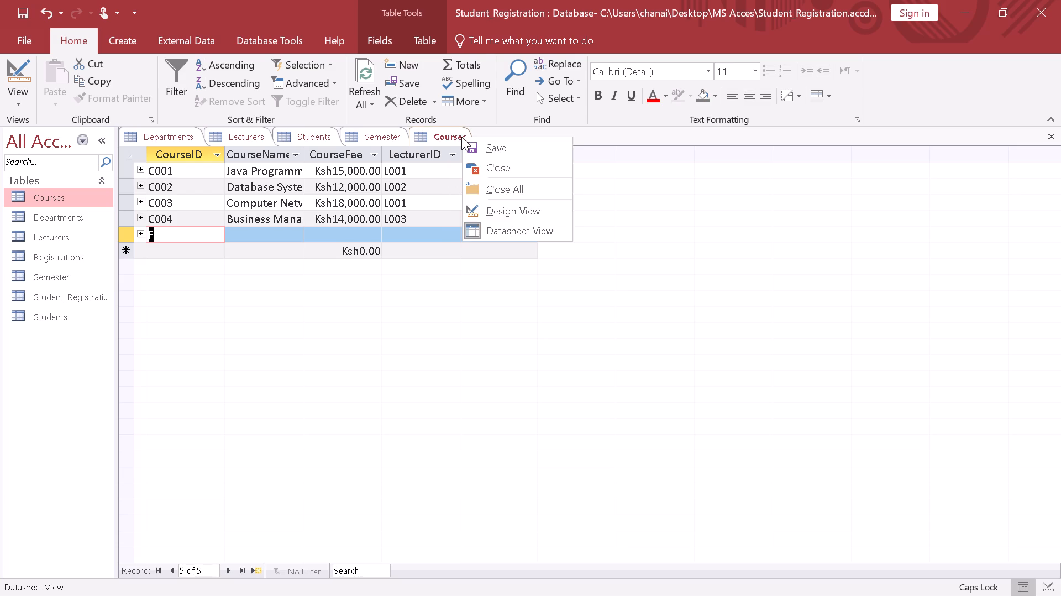
left_click(476, 143)
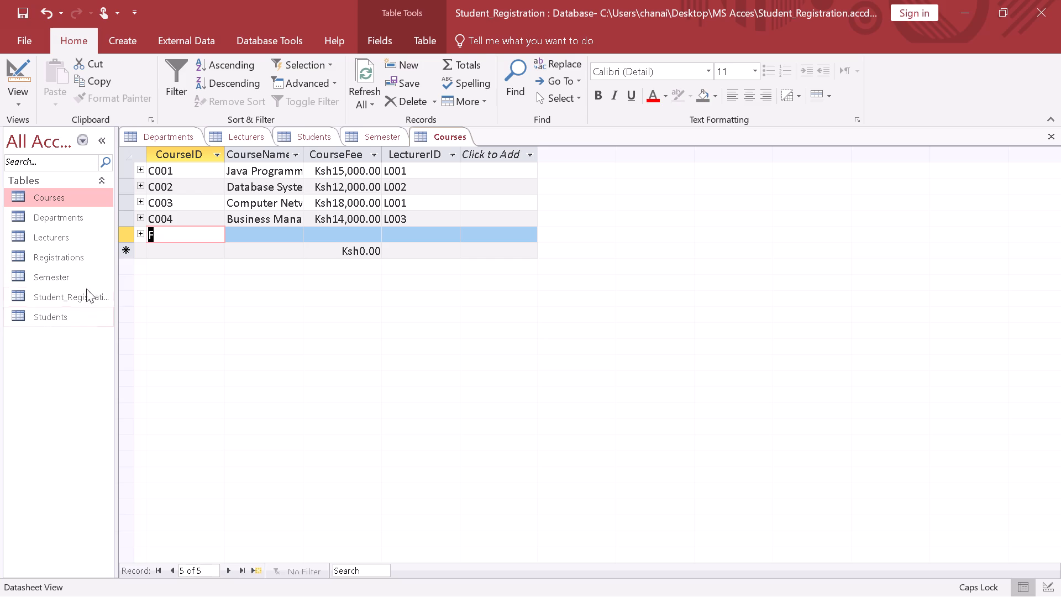
Open the Registrations table in Datasheet View.
left_click(86, 260)
left_click(86, 260)
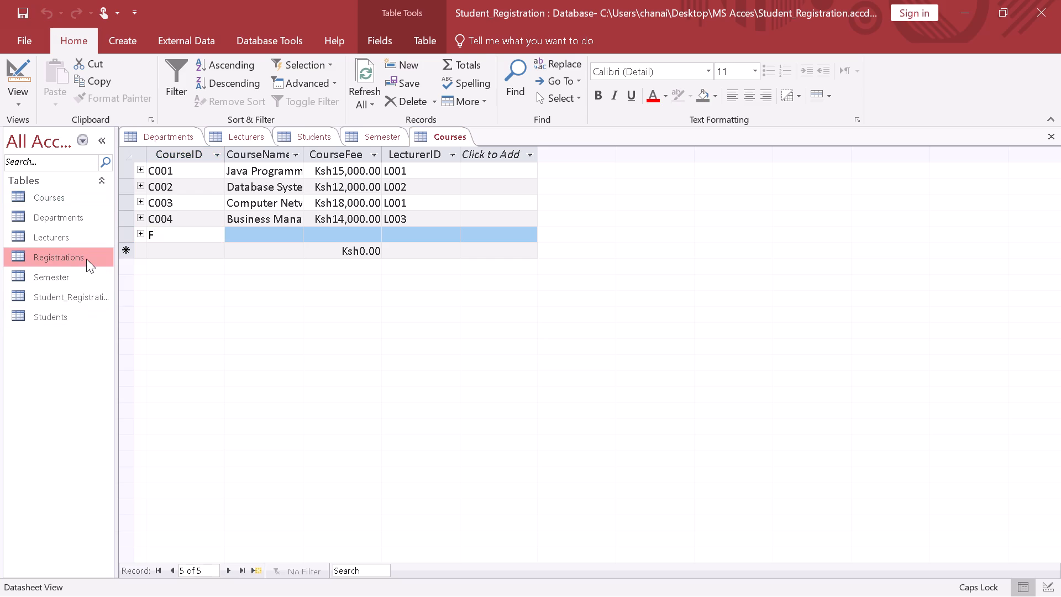
double_click(86, 259)
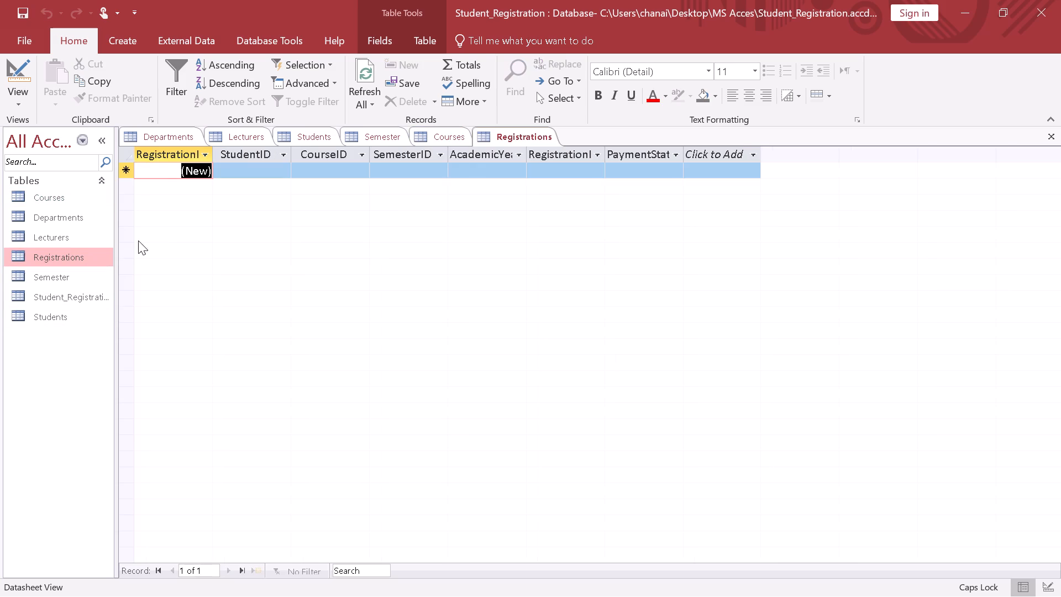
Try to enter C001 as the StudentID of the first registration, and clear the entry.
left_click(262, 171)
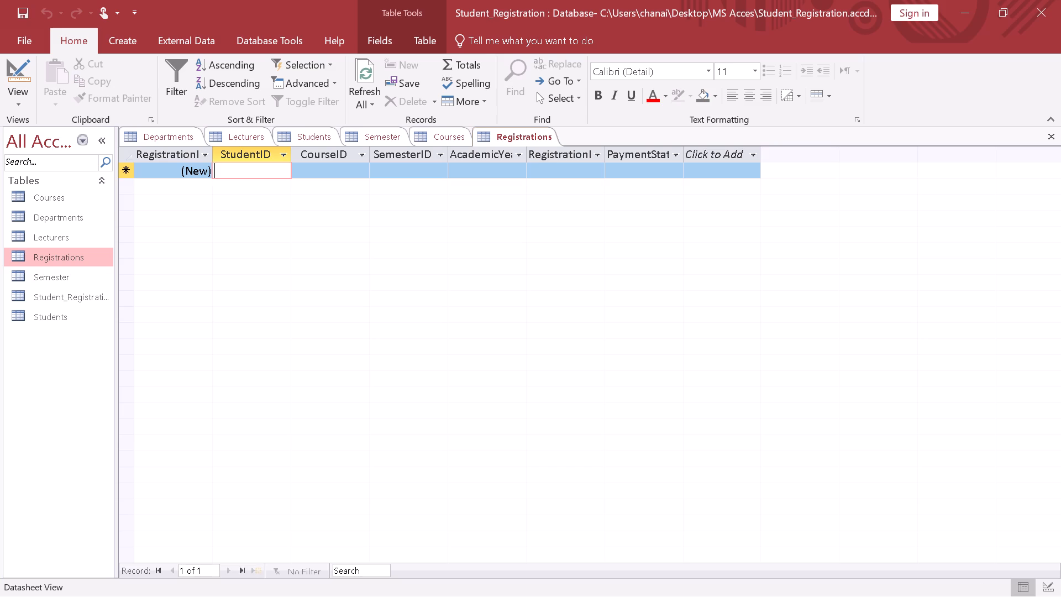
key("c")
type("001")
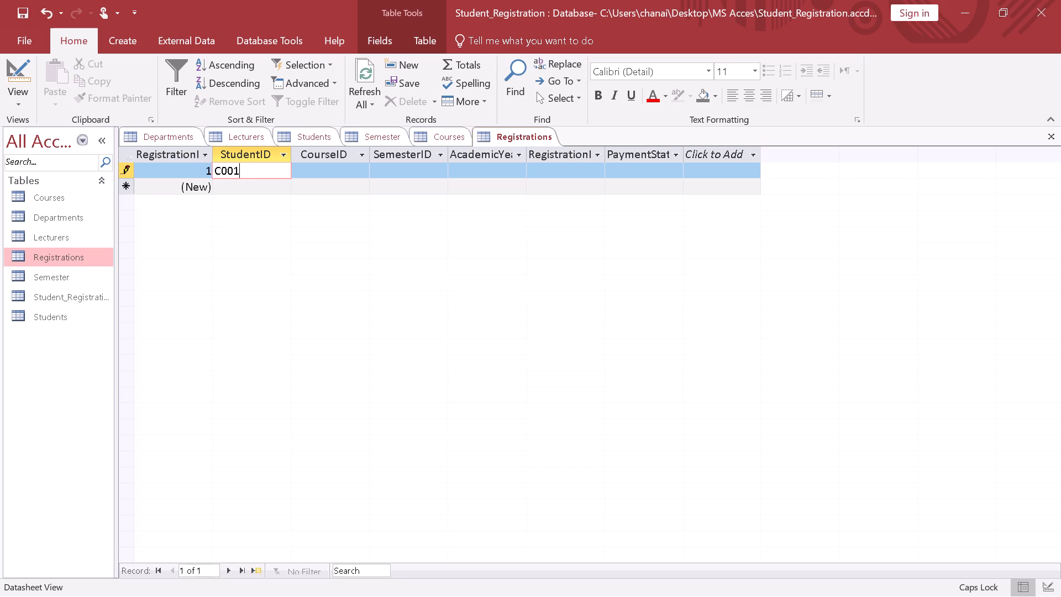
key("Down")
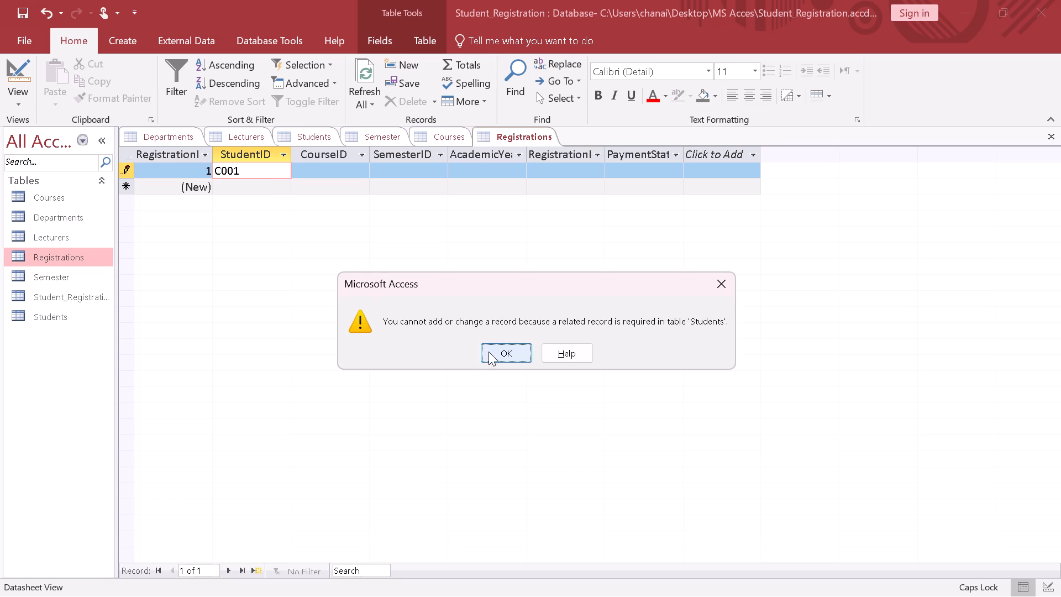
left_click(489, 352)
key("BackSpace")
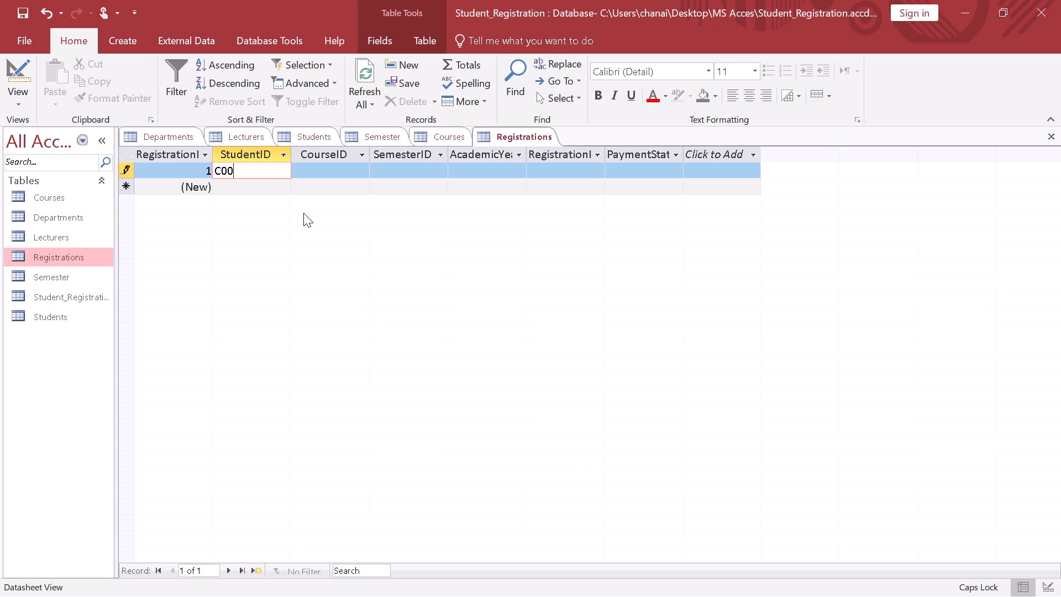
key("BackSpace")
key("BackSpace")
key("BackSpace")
Add the first two registration records, both with StudentID ST001.
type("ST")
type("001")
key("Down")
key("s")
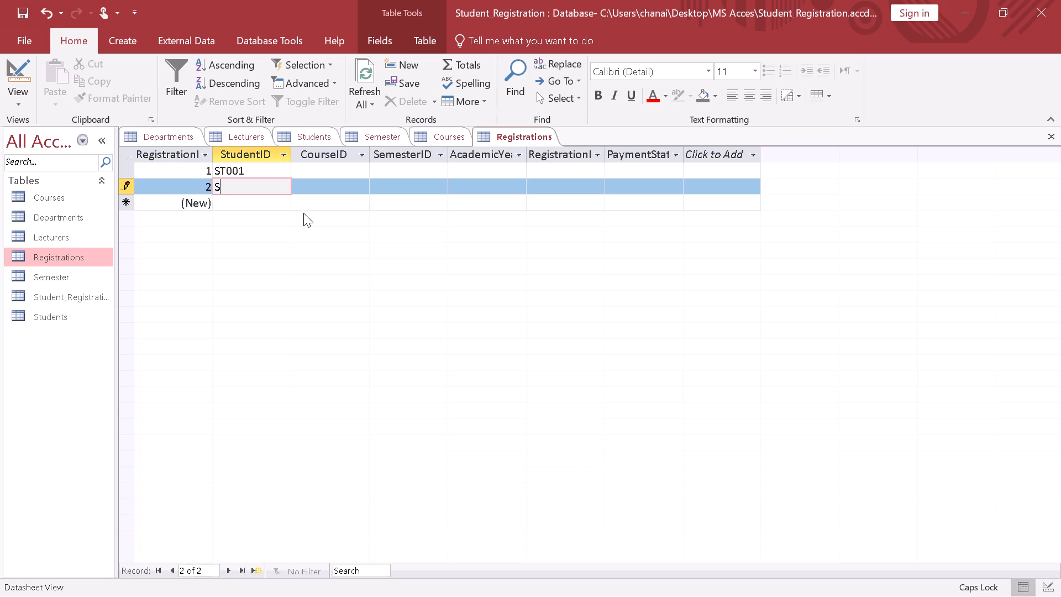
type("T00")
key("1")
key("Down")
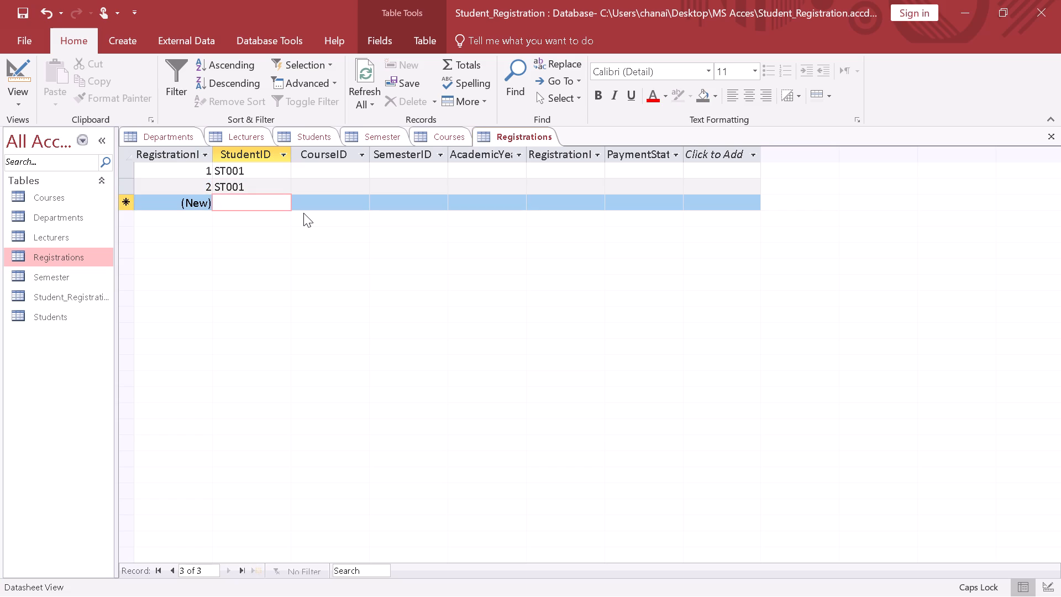
Add the third and fourth registration records with StudentIDs ST002 and ST003.
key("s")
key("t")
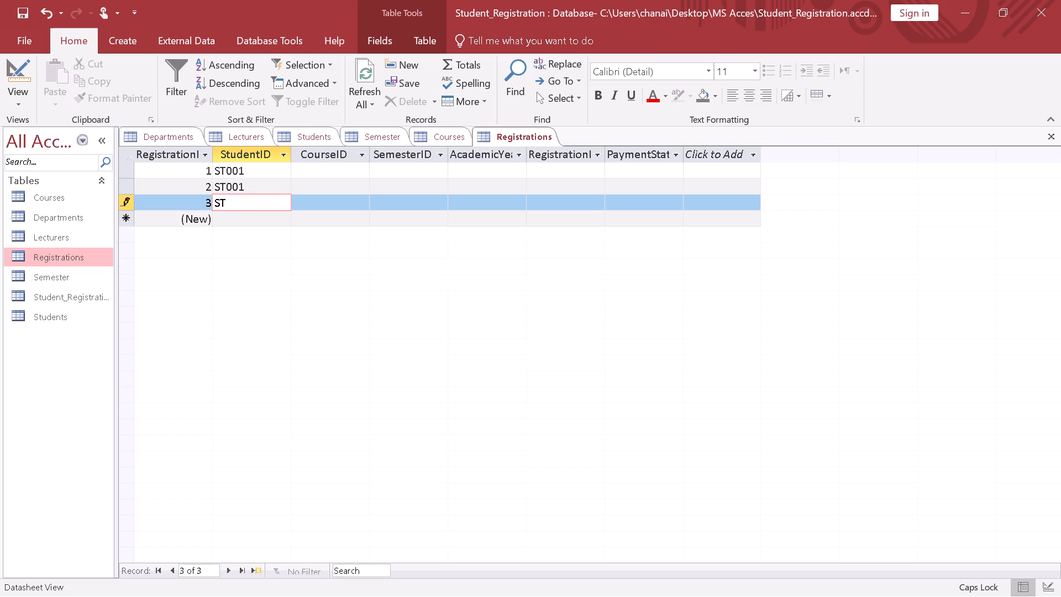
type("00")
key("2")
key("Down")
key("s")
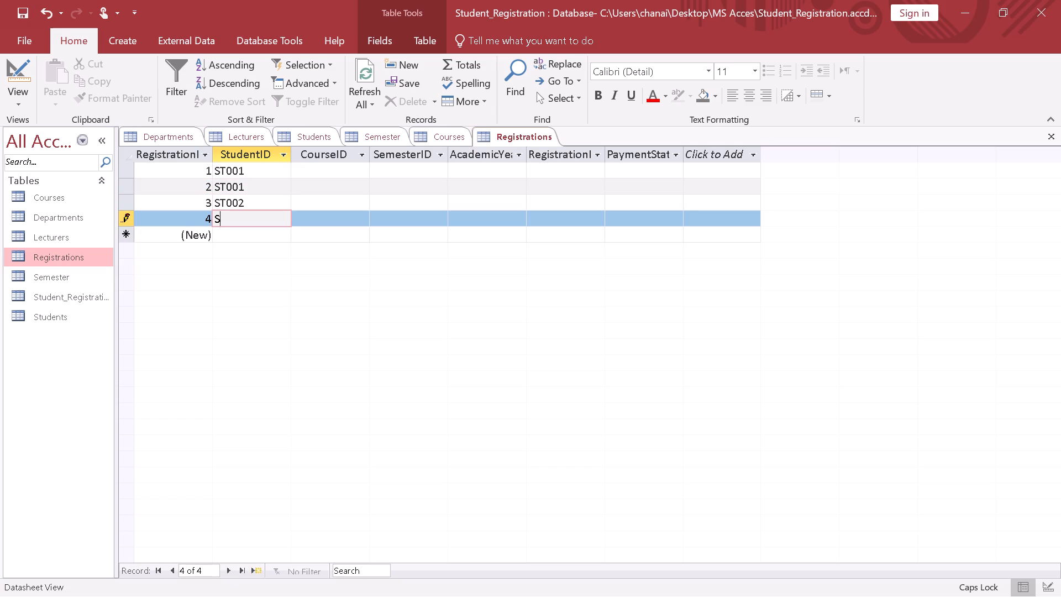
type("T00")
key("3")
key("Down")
Add the fifth and sixth registration records with StudentIDs ST004 and ST002.
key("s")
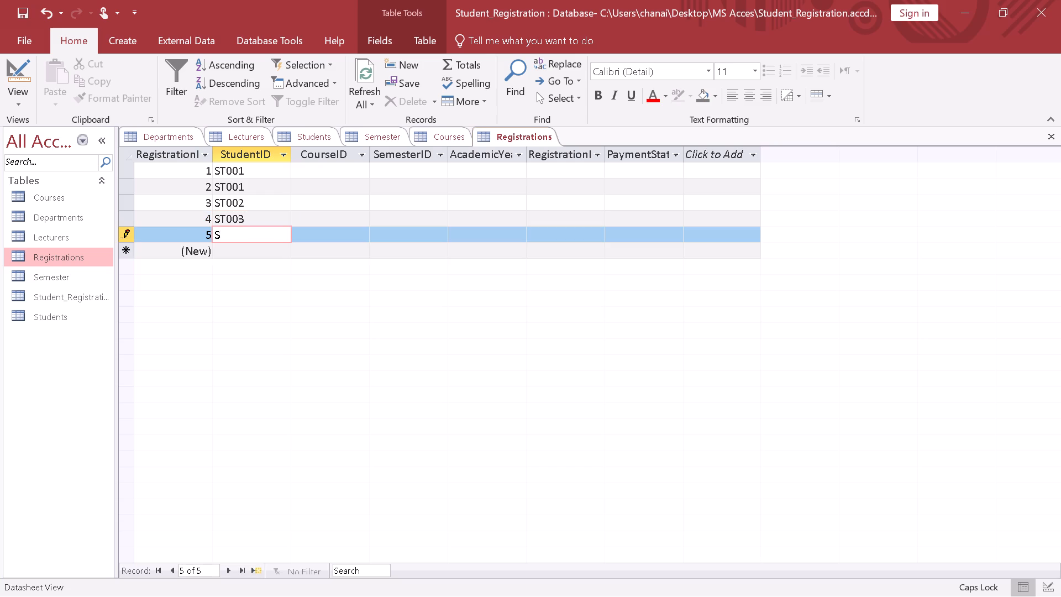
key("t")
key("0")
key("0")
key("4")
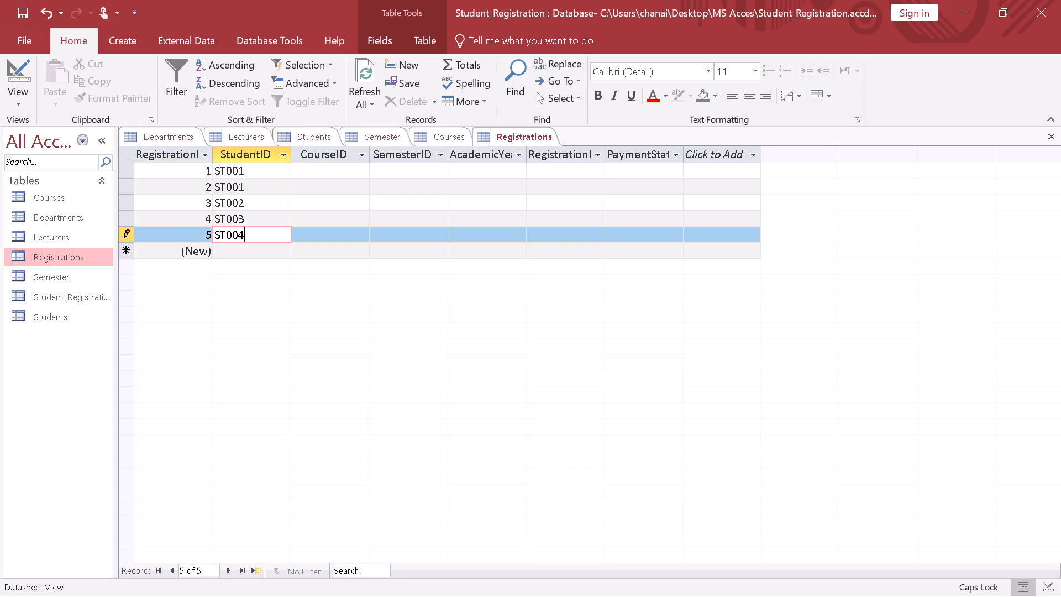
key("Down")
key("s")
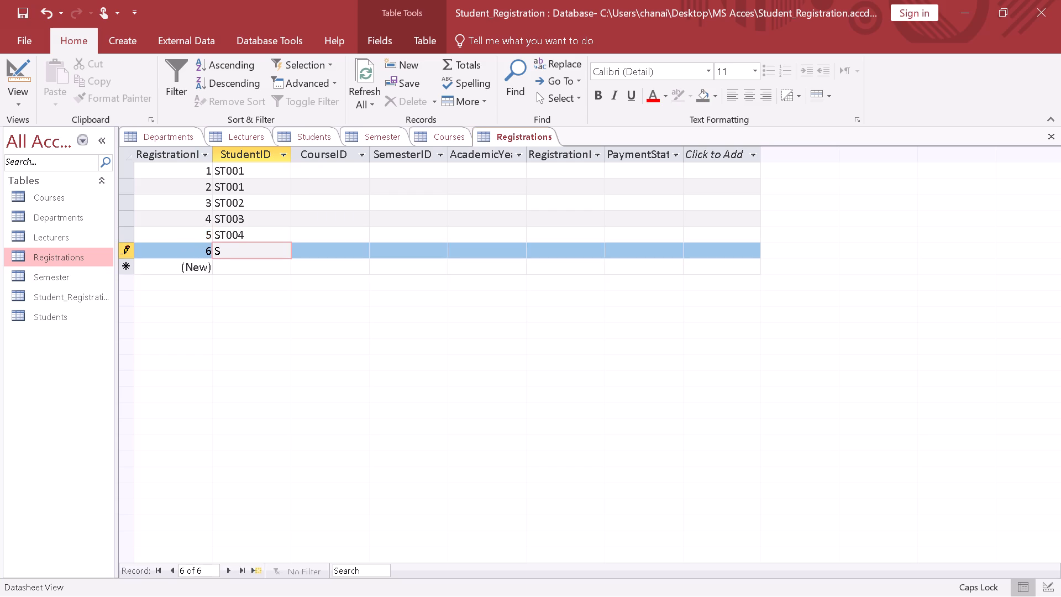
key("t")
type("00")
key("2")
Set the CourseID of registration 1 to C001 and of registration 2 to C002.
left_click(322, 169)
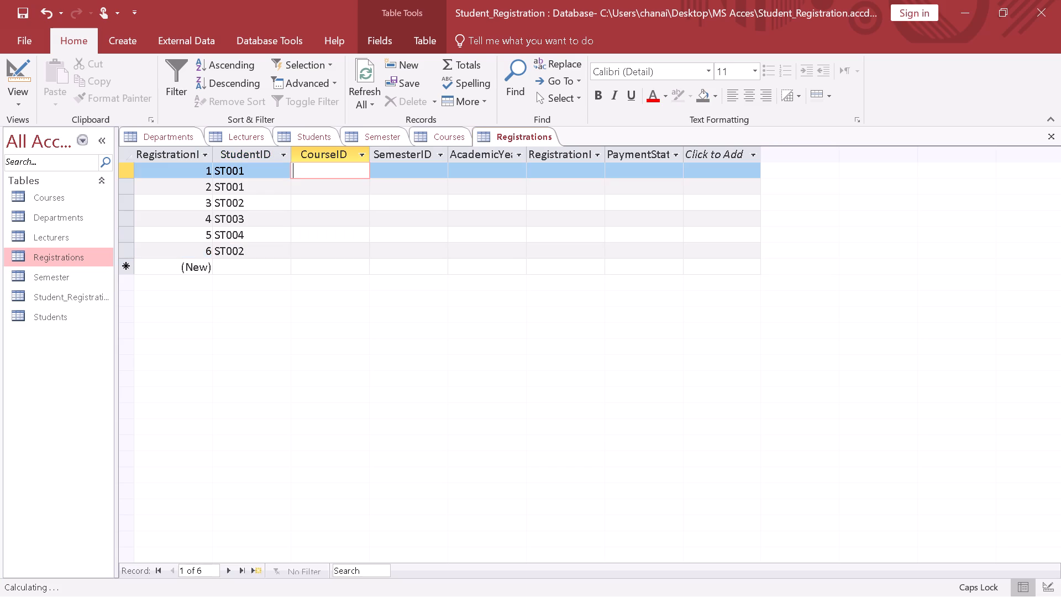
key("c")
type("00")
key("1")
key("Down")
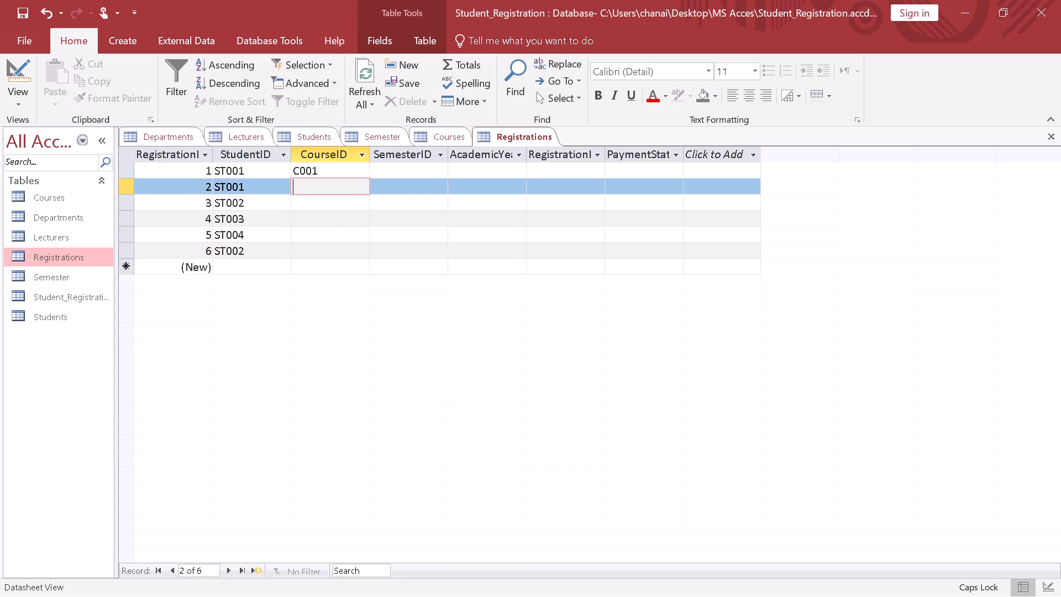
key("c")
type("00")
key("2")
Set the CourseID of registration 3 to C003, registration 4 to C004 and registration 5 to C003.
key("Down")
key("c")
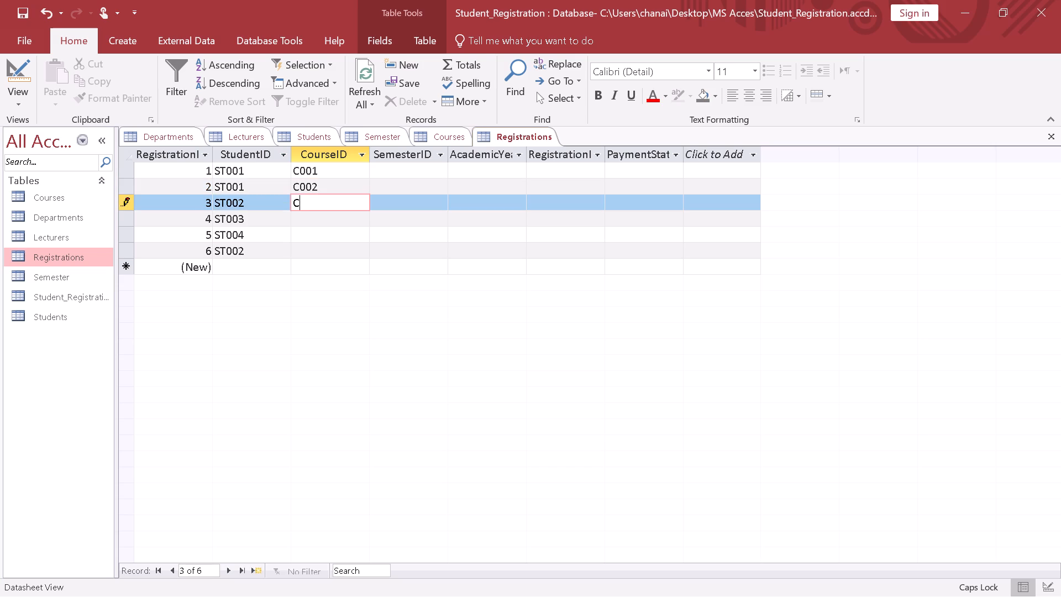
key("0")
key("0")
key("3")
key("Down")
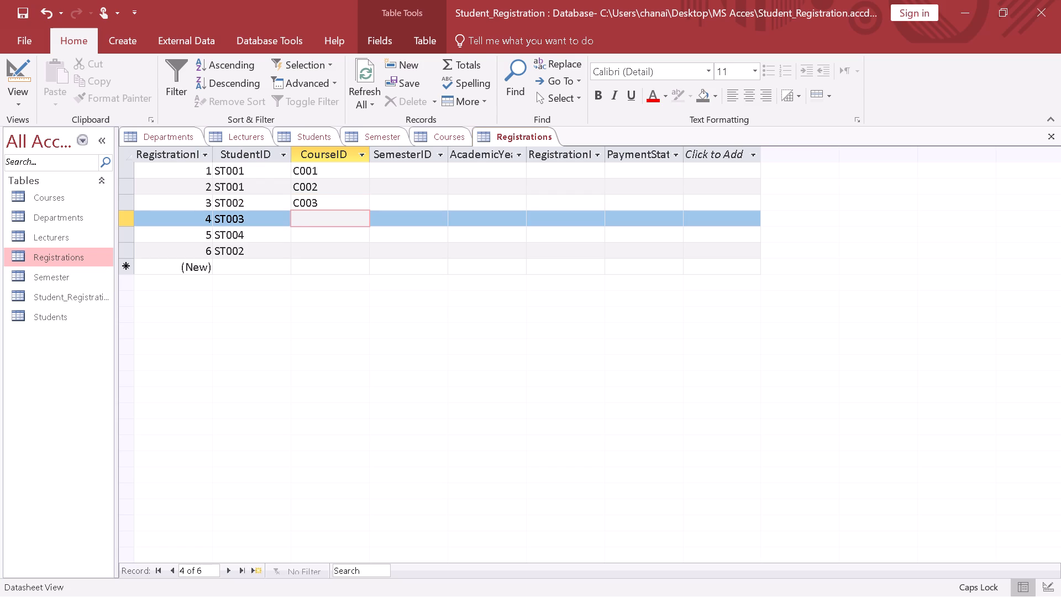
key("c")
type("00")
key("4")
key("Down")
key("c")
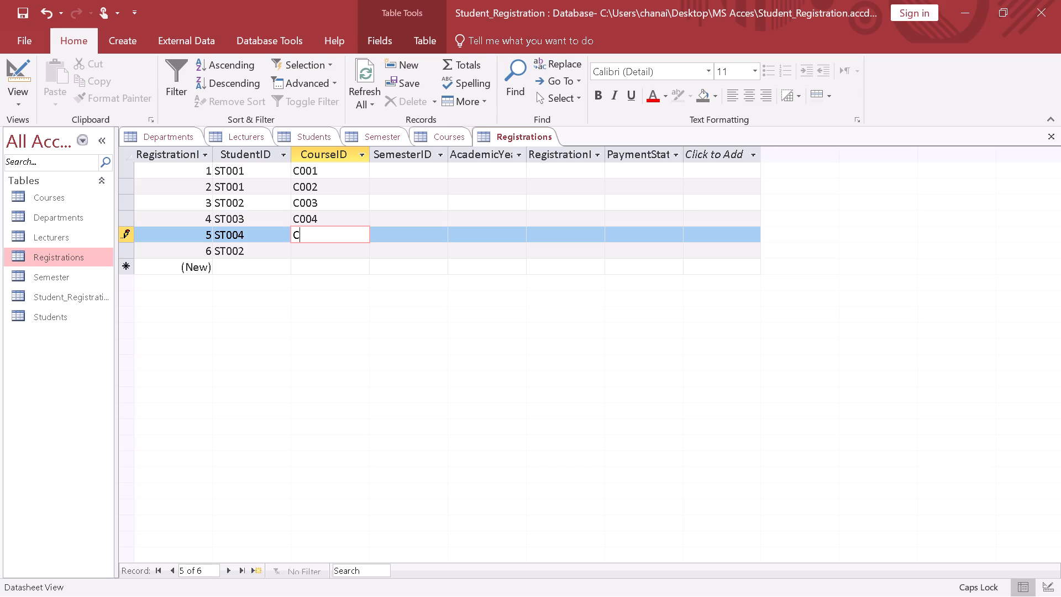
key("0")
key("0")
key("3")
Set the SemesterID of registrations 1, 2 and 3 to S001.
left_click(399, 165)
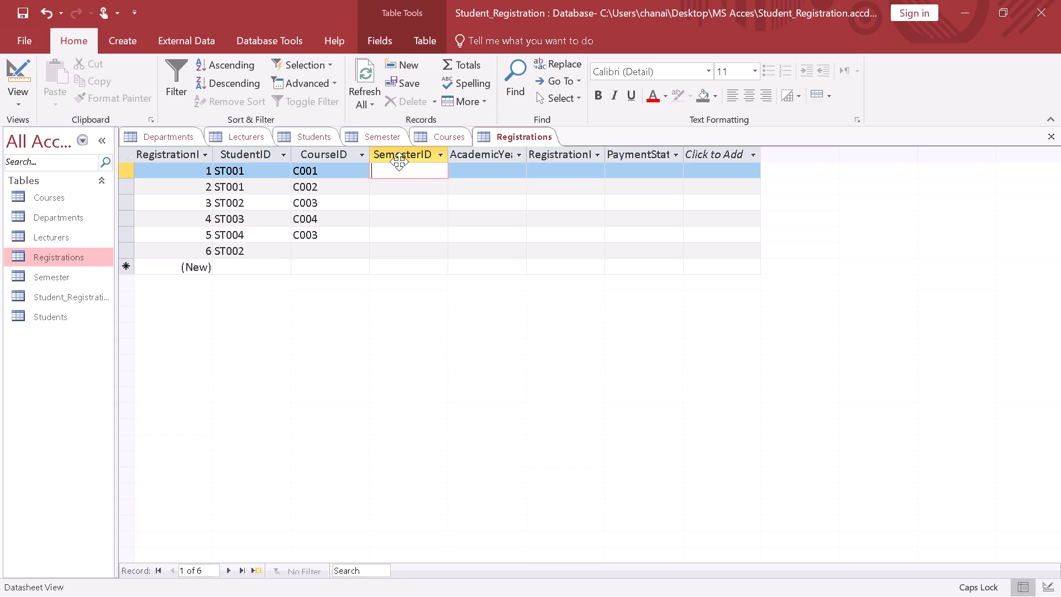
type("S00")
key("1")
key("Down")
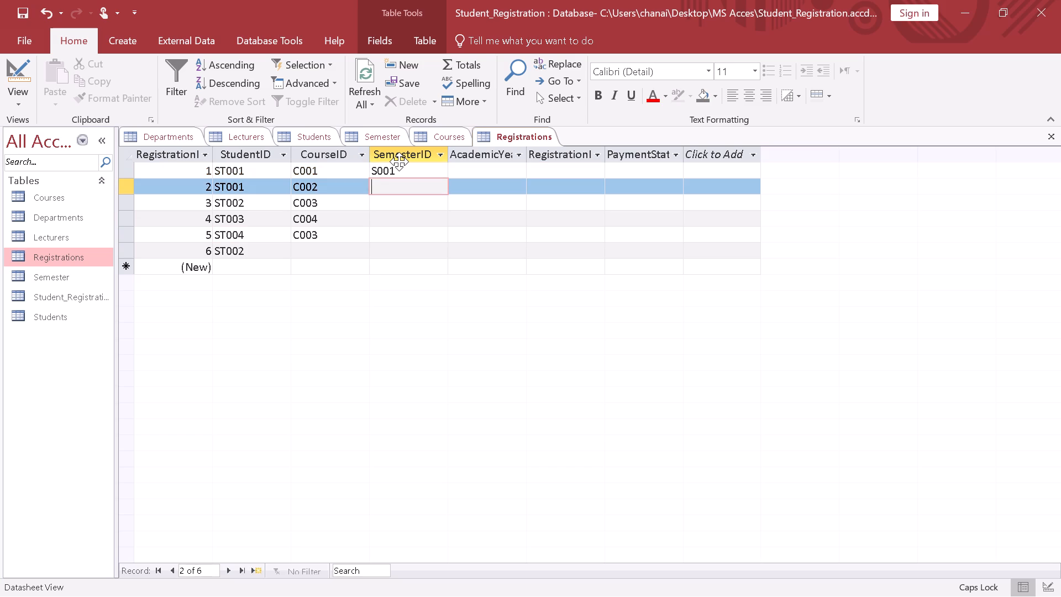
key("s")
type("00")
key("1")
key("Down")
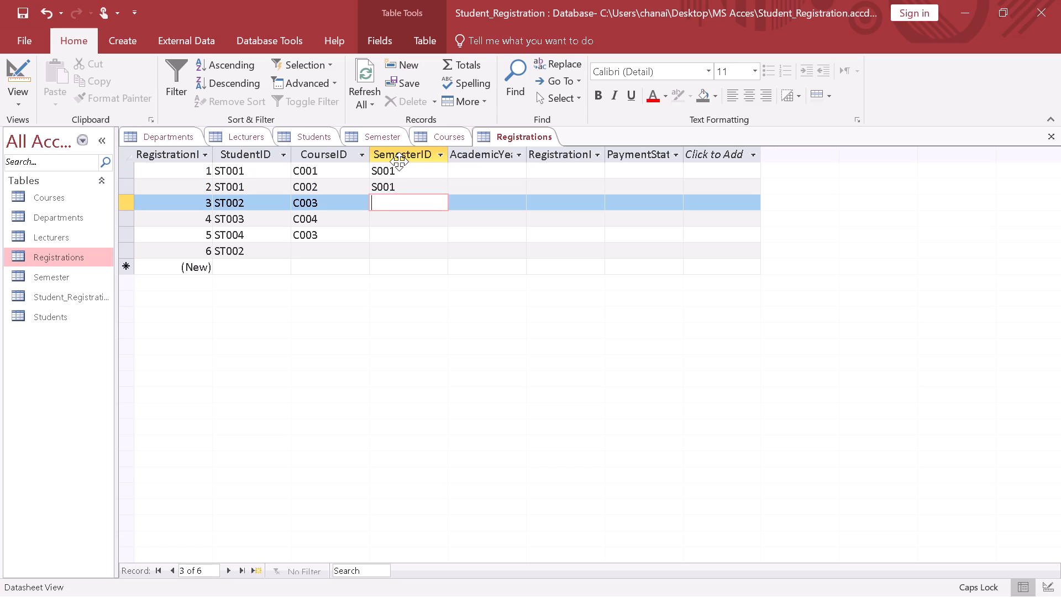
type("S0")
key("0")
key("1")
Set the SemesterID of registration 4 to S002, registration 5 to S001 and registration 6 to S002.
key("Down")
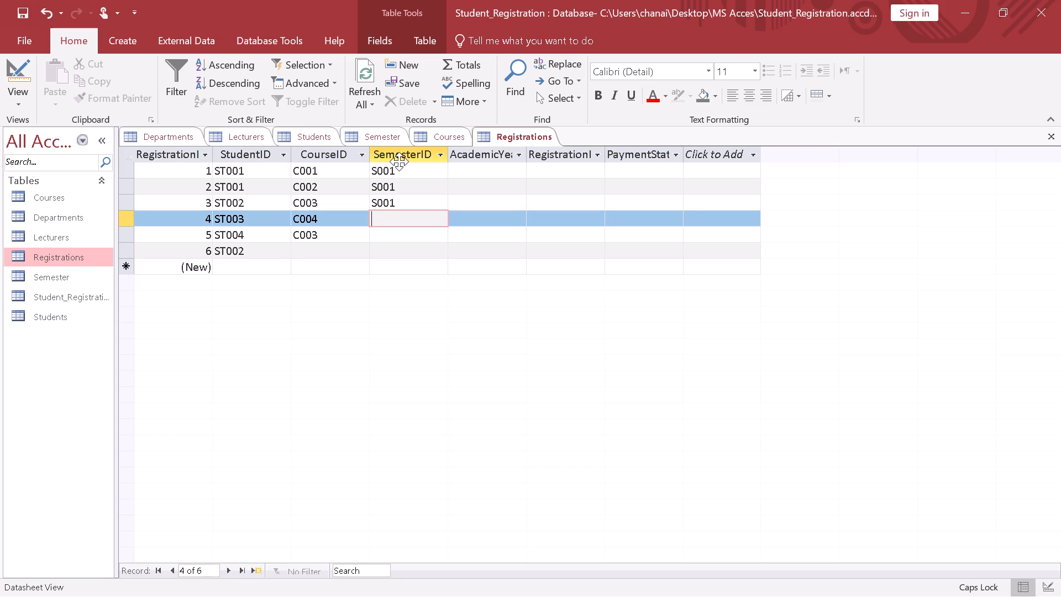
type("S0")
key("0")
key("2")
key("Down")
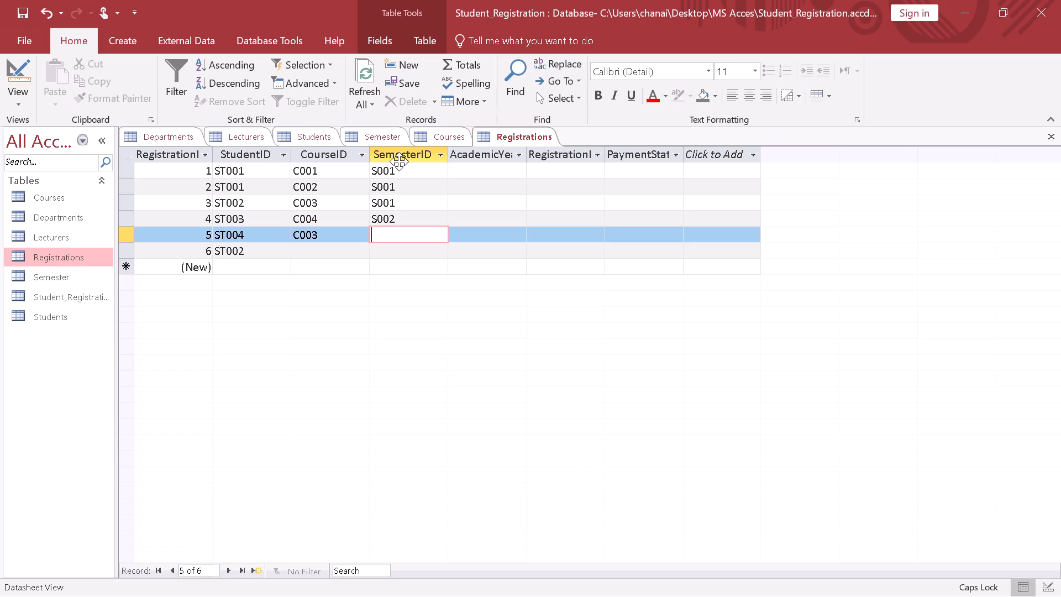
type("S00")
key("1")
key("Down")
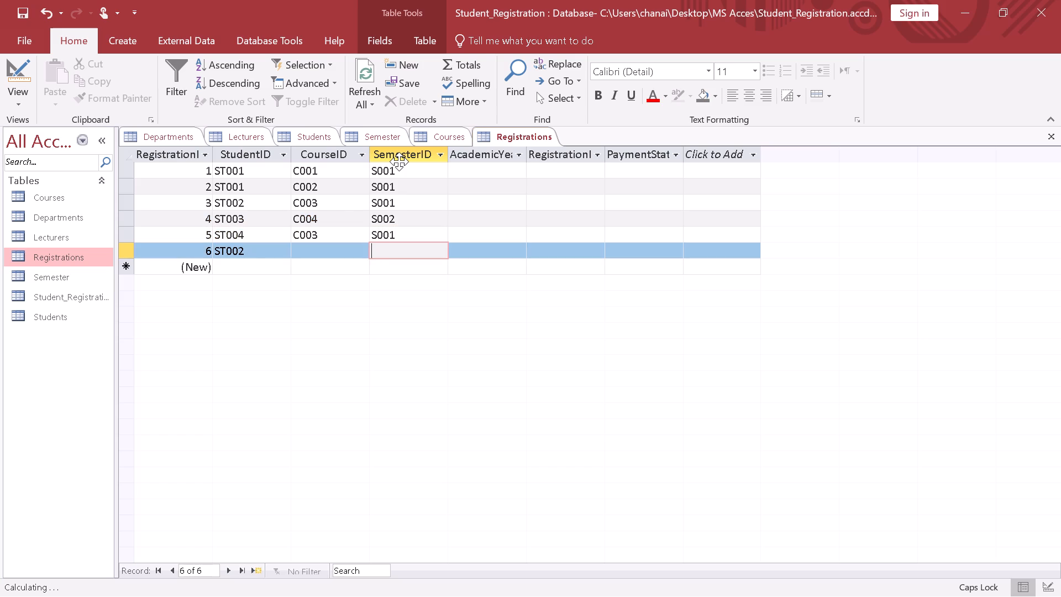
type("S002")
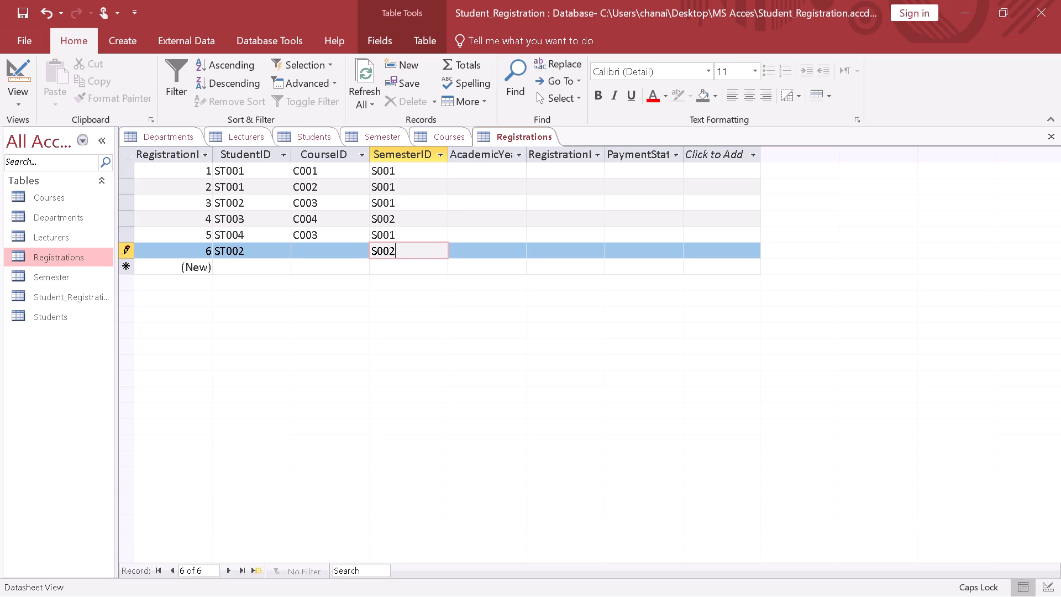
Change the CourseID of registration 3 to C001, registration 4 to C003 and registration 5 to C004.
left_click(327, 204)
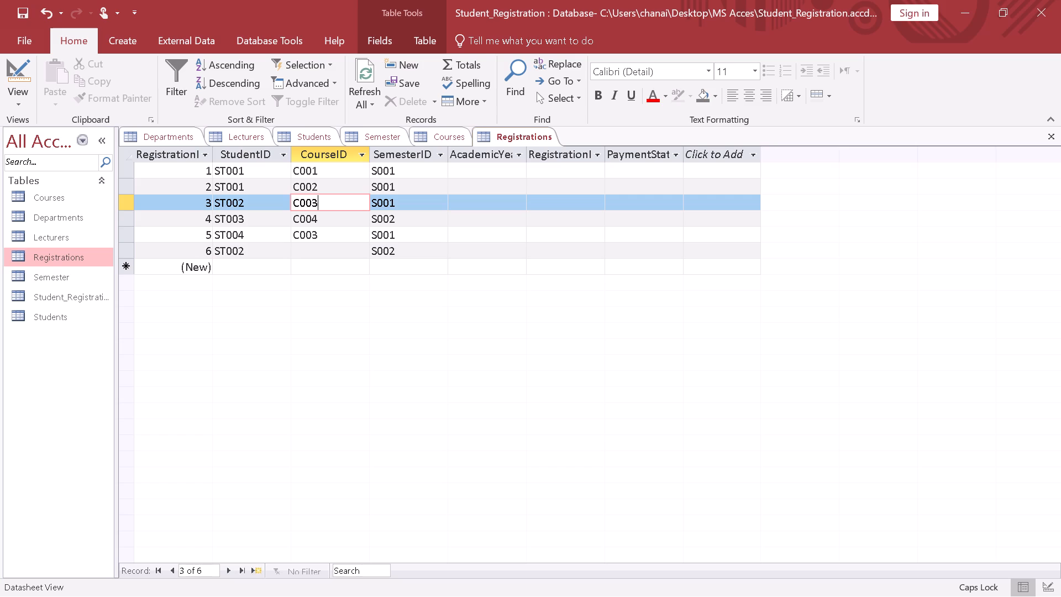
key("BackSpace")
key("1")
left_click(328, 223)
key("BackSpace")
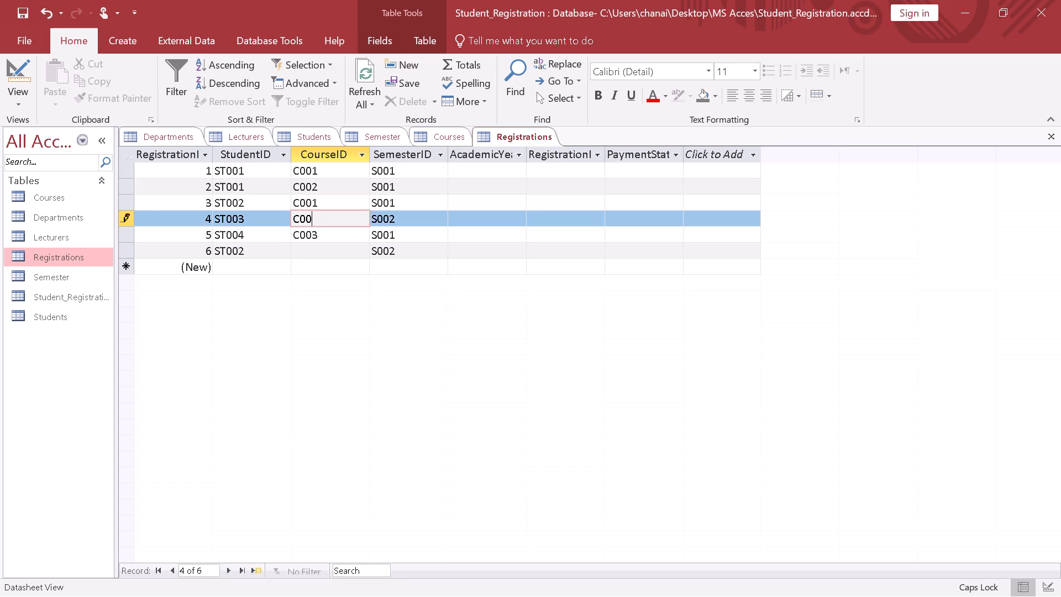
key("3")
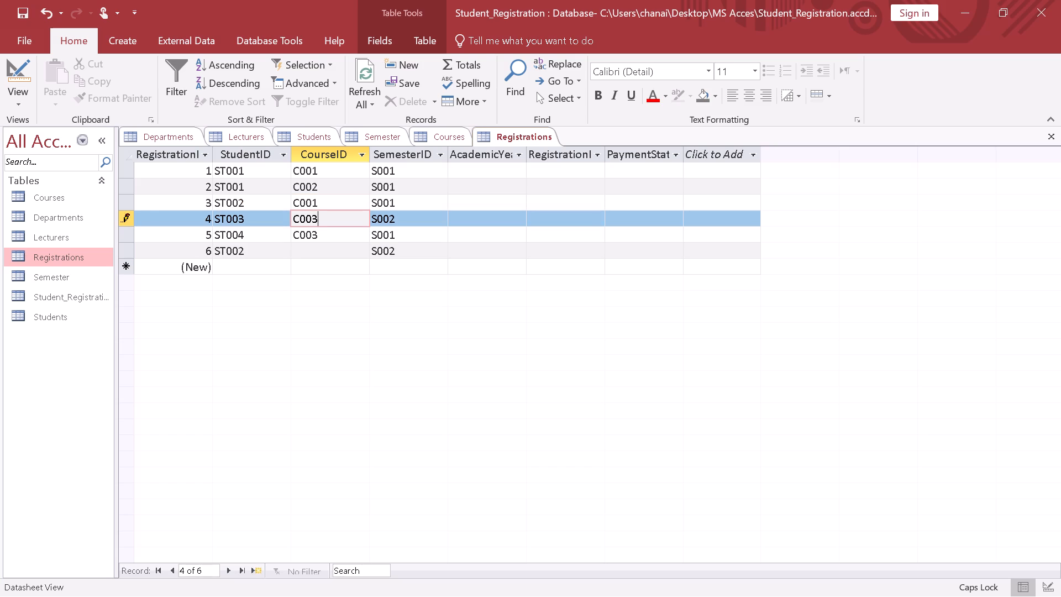
left_click(328, 229)
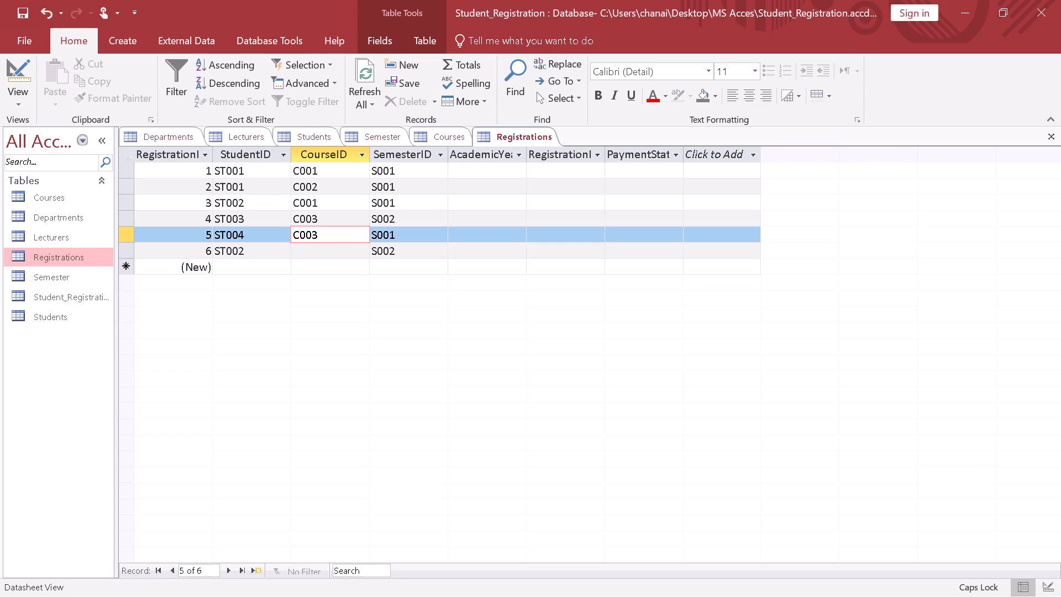
key("BackSpace")
key("4")
Set the CourseID of registration 6, the second ST002 record, to C003.
left_click(319, 248)
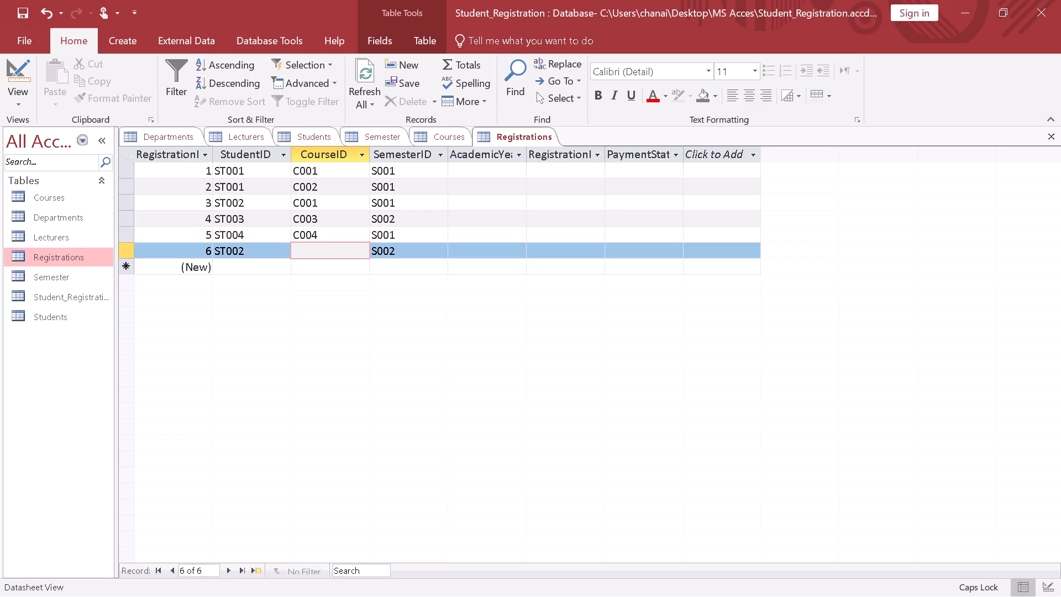
key("c")
type("00")
key("3")
Set the academic year of registrations 1, 2 and 3 to 2026.
left_click(484, 172)
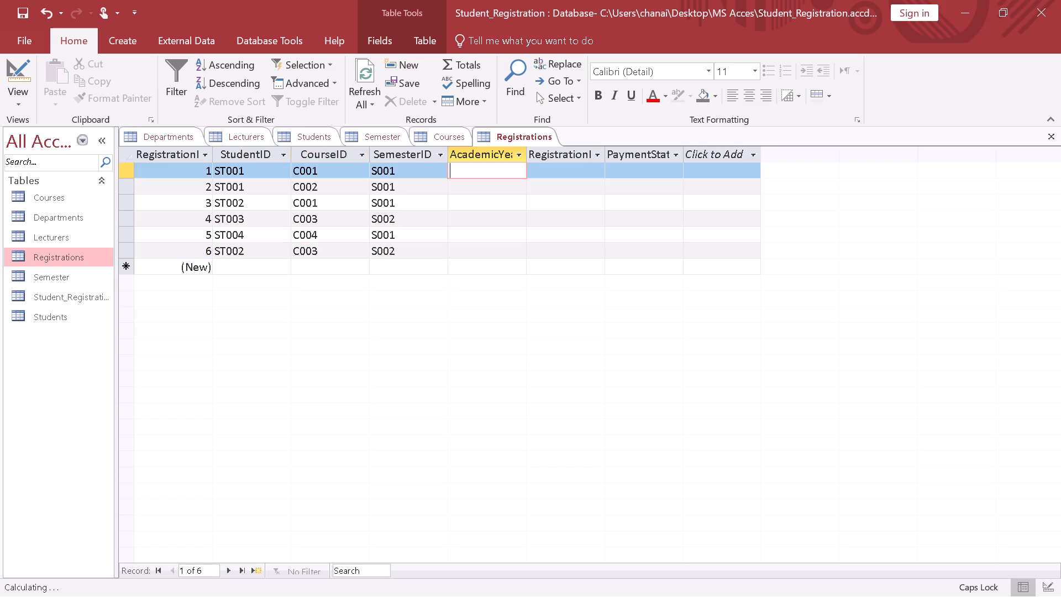
type("202")
key("6")
key("Down")
type("20")
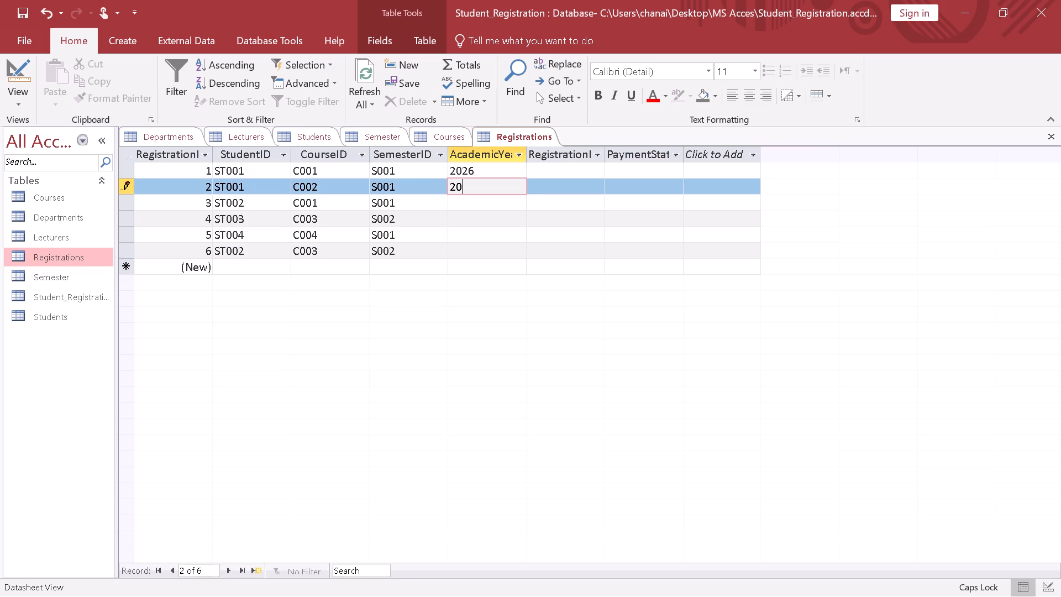
key("2")
key("6")
key("Down")
type("202")
key("6")
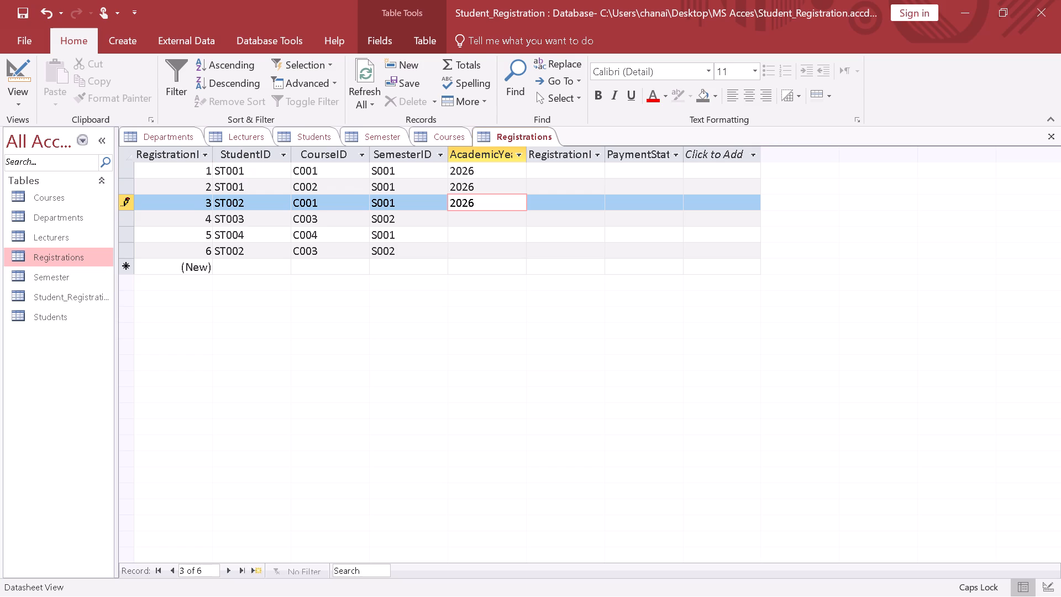
Set the academic year of registrations 4, 5 and 6 to 2026.
key("Down")
type("202")
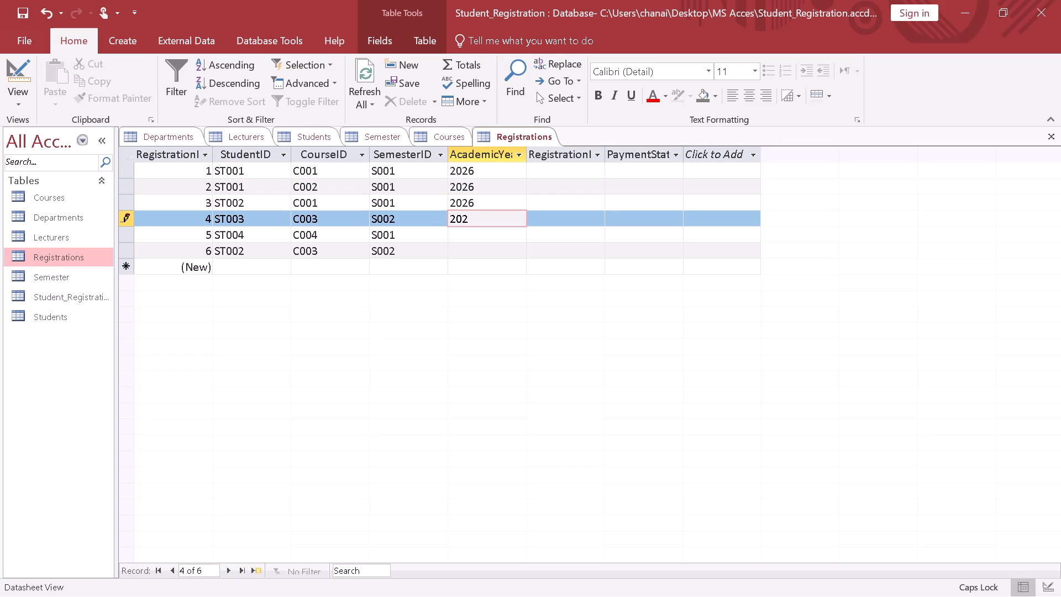
key("6")
key("Down")
type("202")
key("6")
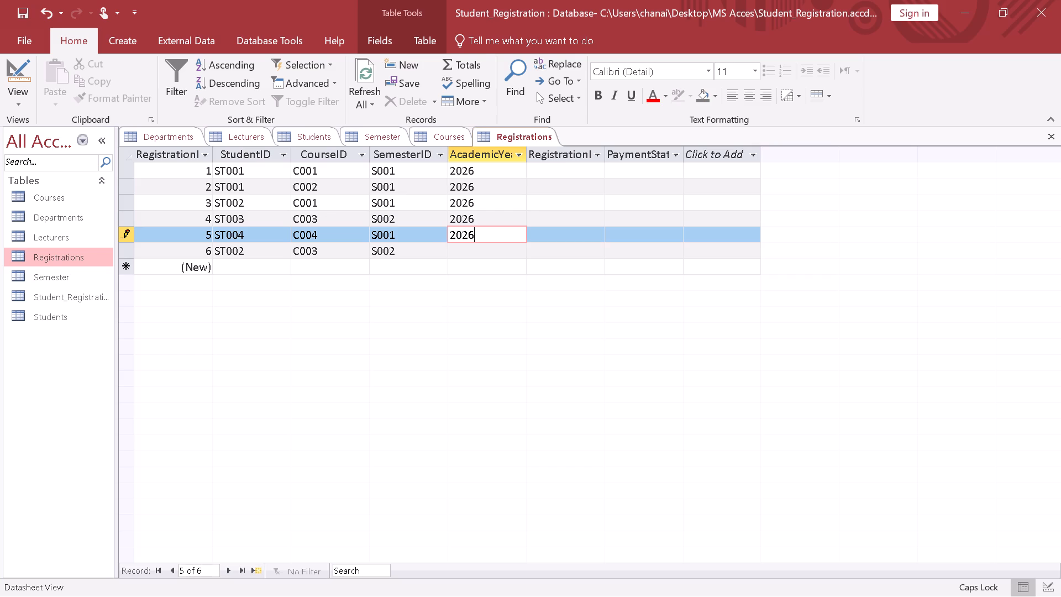
key("Down")
type("202")
key("6")
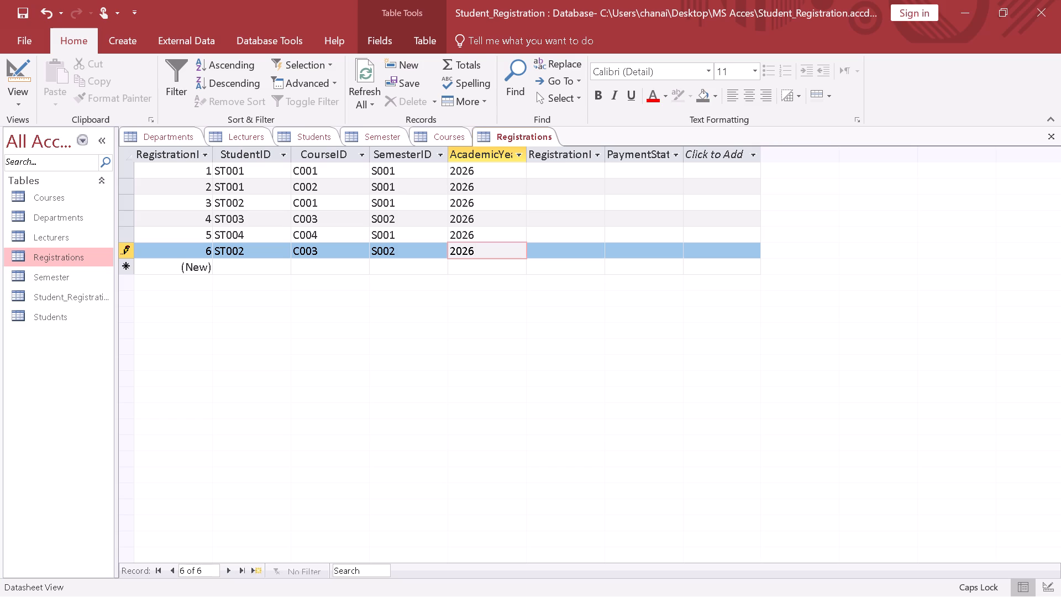
Enter the registration dates 01/09/2026 for registration 1 and 02/09/2026 for registration 2.
left_click(545, 171)
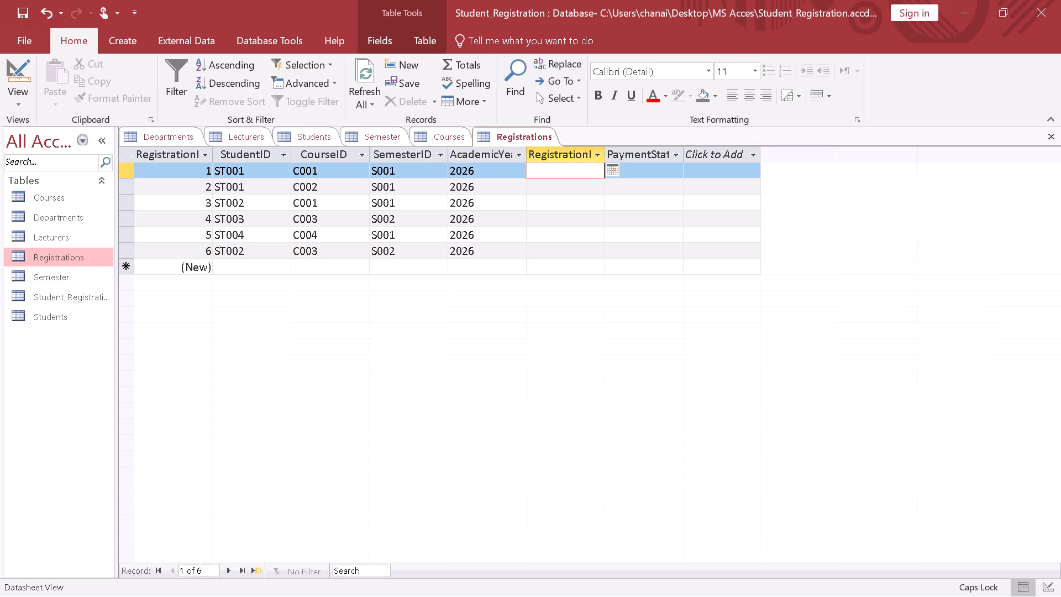
type("01/")
key("9")
key("slash")
type("202")
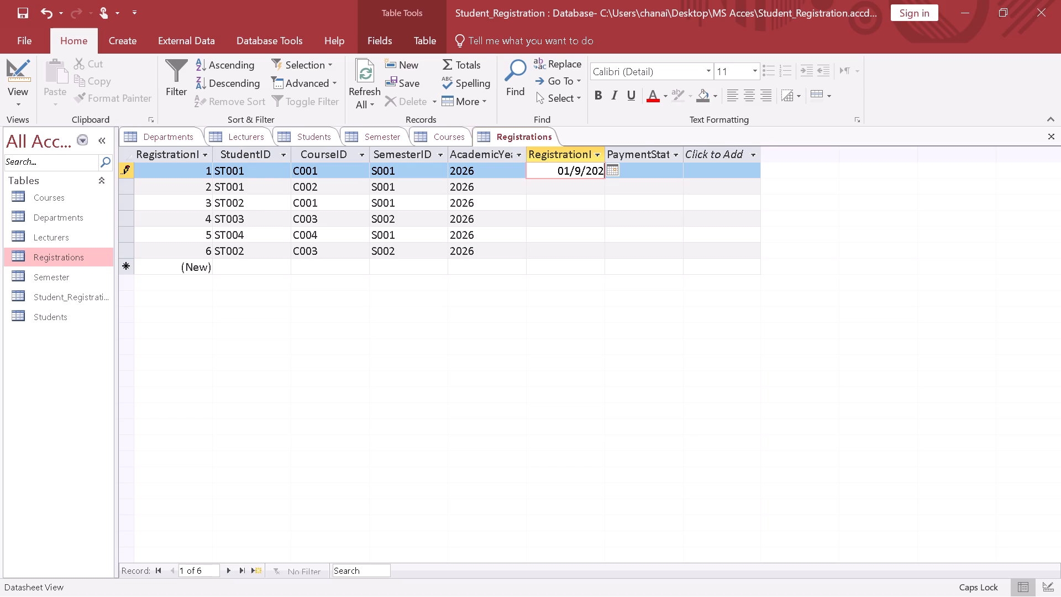
key("6")
key("Down")
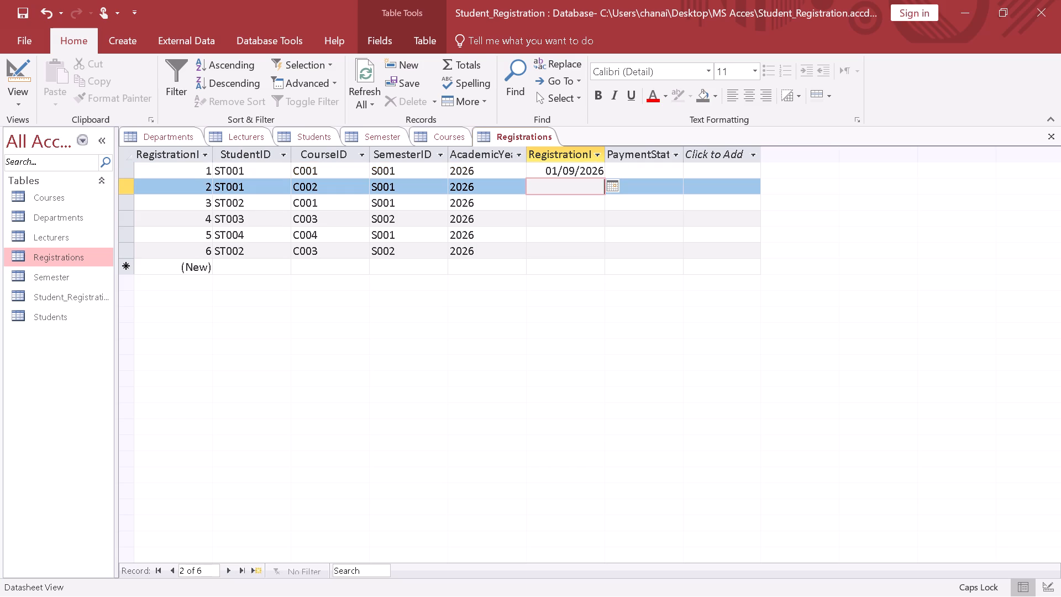
type("2/")
type("9/202")
key("6")
Enter the registration dates 03/09/2026 for registration 3 and 04/09/2026 for registration 4.
key("Down")
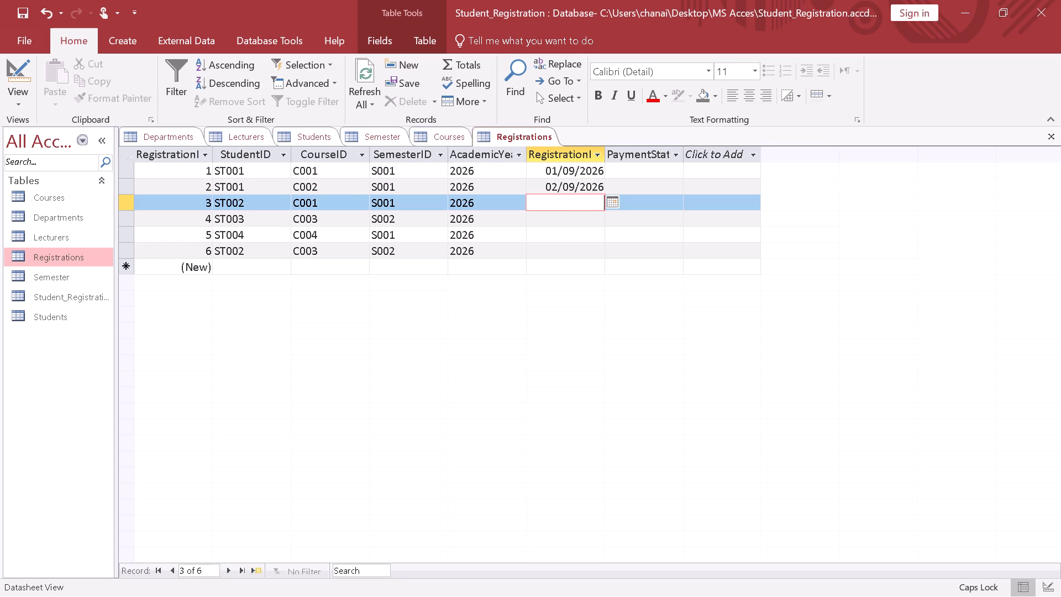
type("3/")
type("9/")
type("202")
key("6")
key("Down")
type("4/")
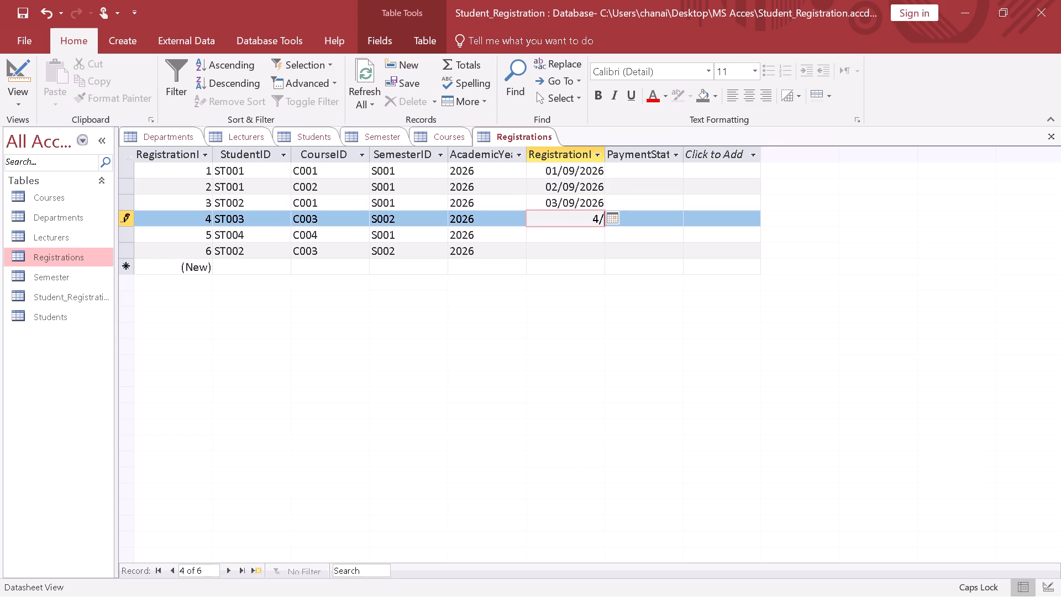
type("9/202")
key("6")
Enter the registration dates 05/09/2026 for registration 5 and 06/09/2026 for registration 6.
key("Down")
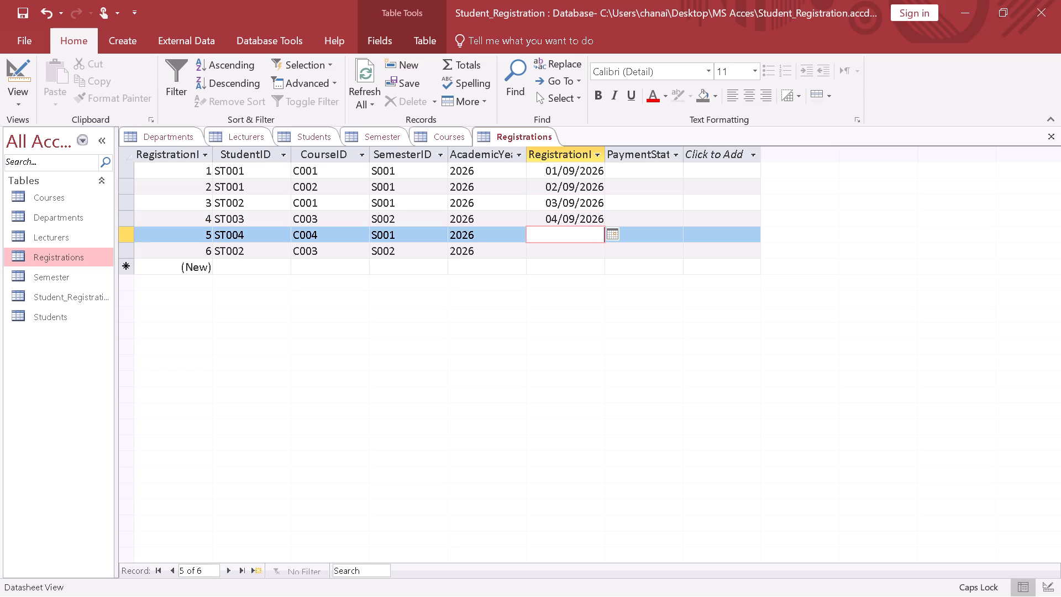
type("5/")
type("9/202")
key("6")
key("Down")
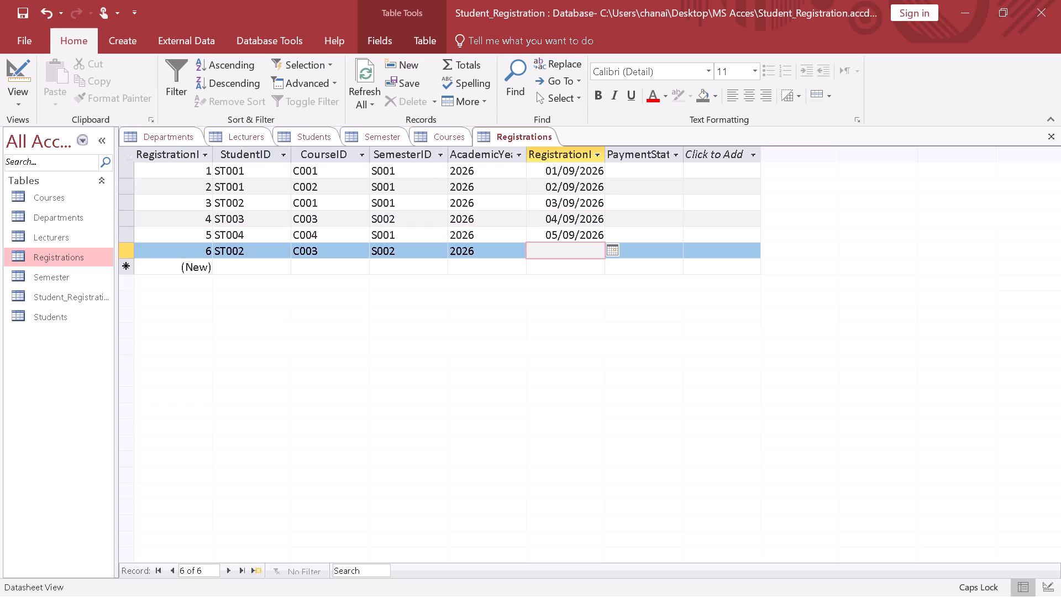
type("6/")
type("92026")
left_click(643, 171)
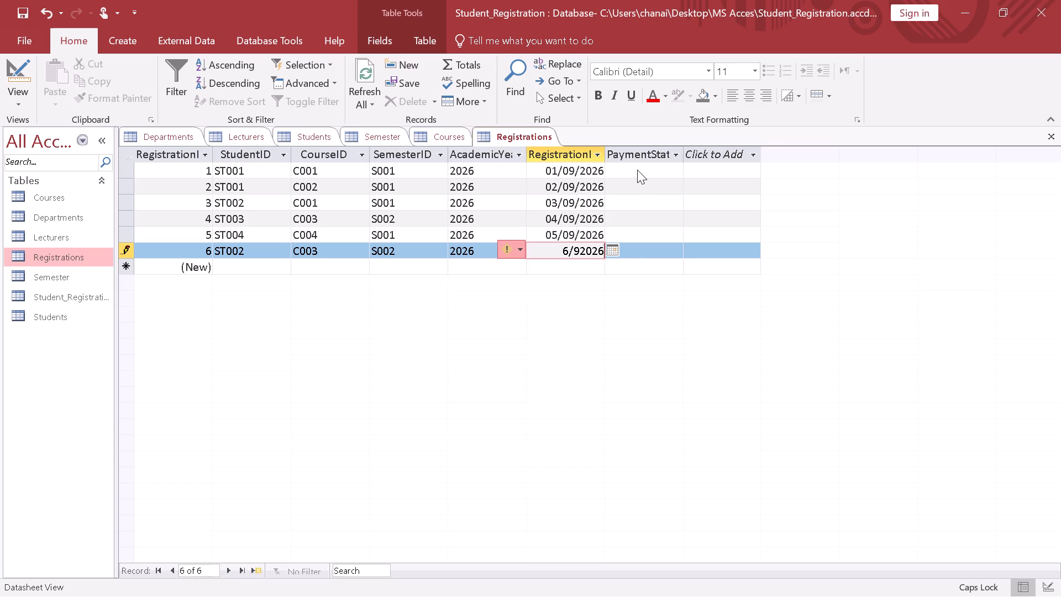
left_click(580, 246)
key("slash")
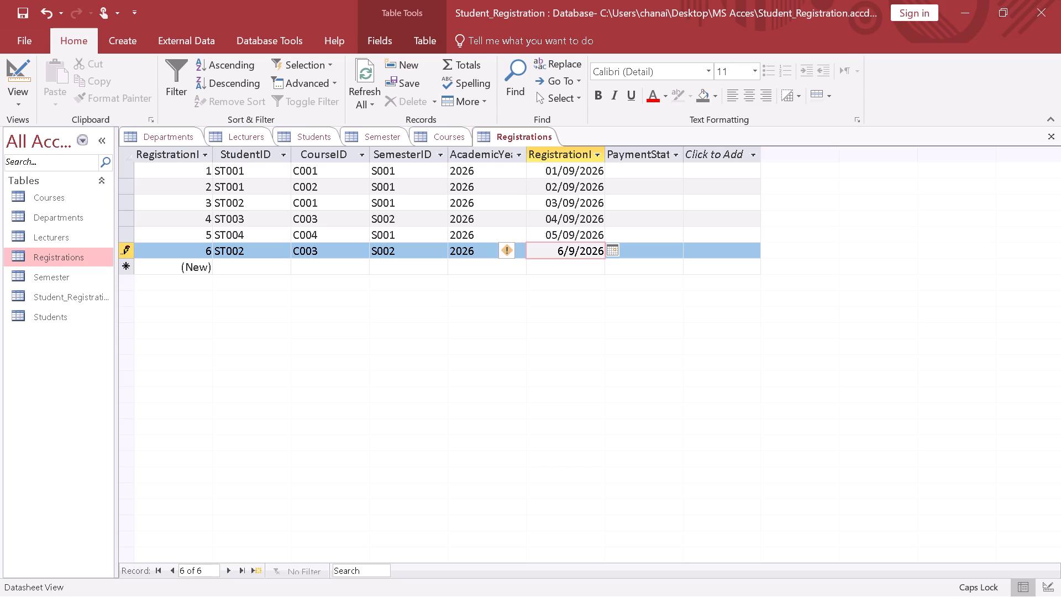
Set the payment status of registration 1 to Paid and registration 2 to Pending.
left_click(640, 169)
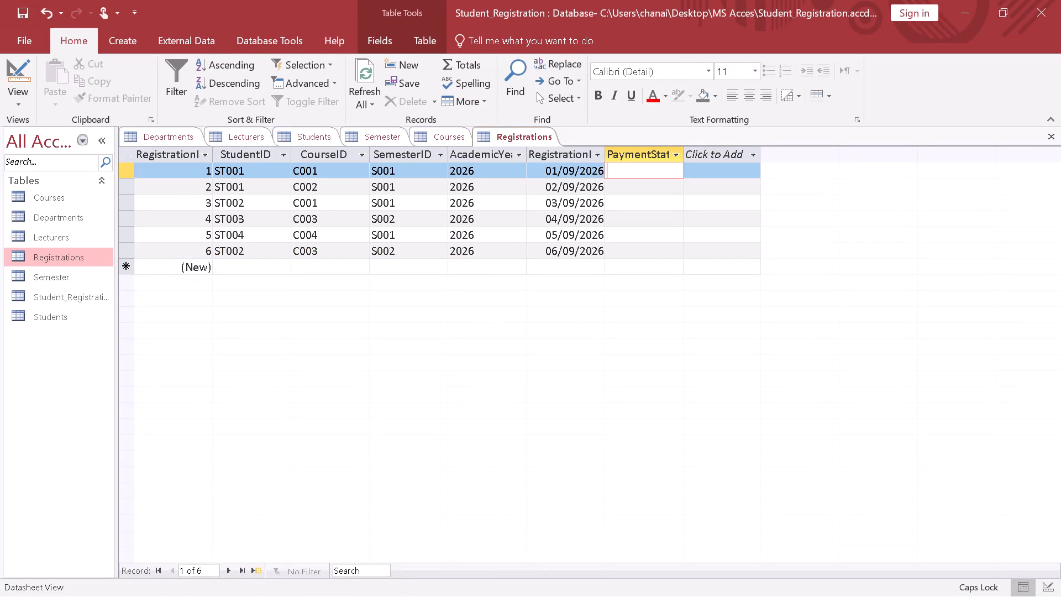
key("p")
type("ai")
key("d")
key("Down")
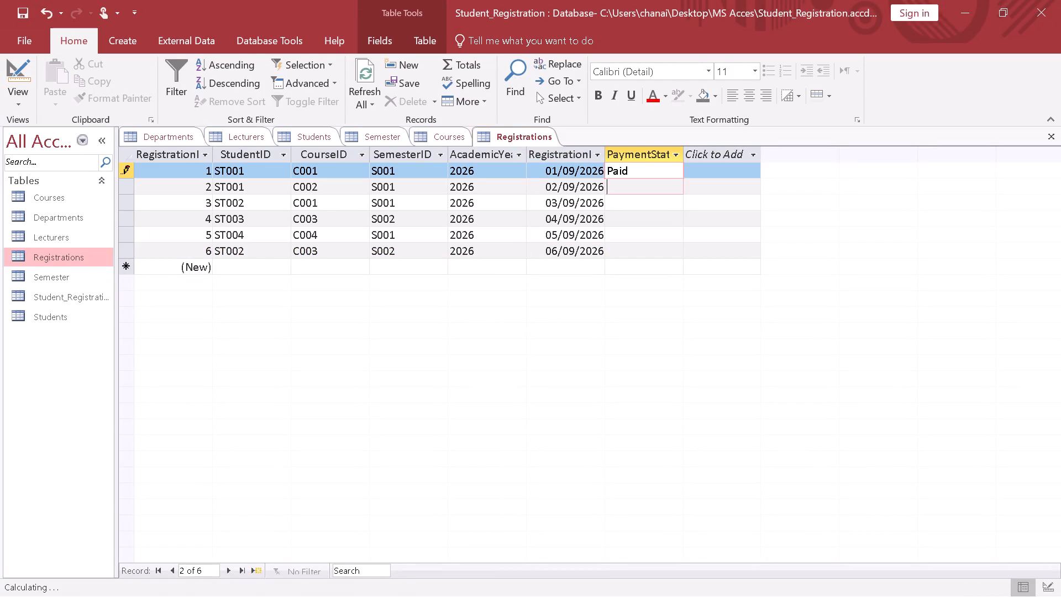
key("p")
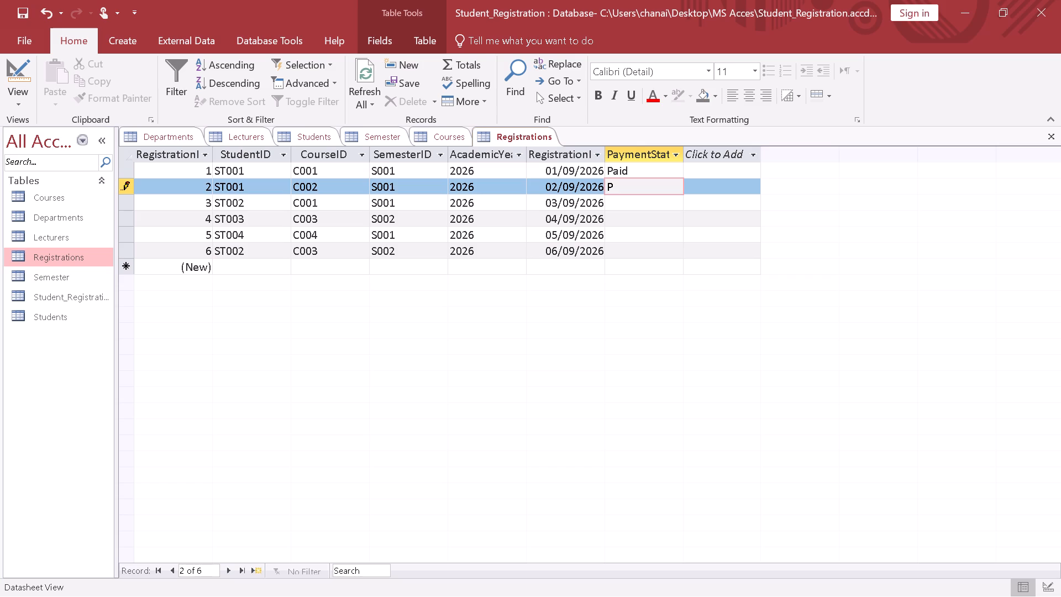
type("ending")
Set the payment status of registrations 3 and 4 to Paid.
key("Down")
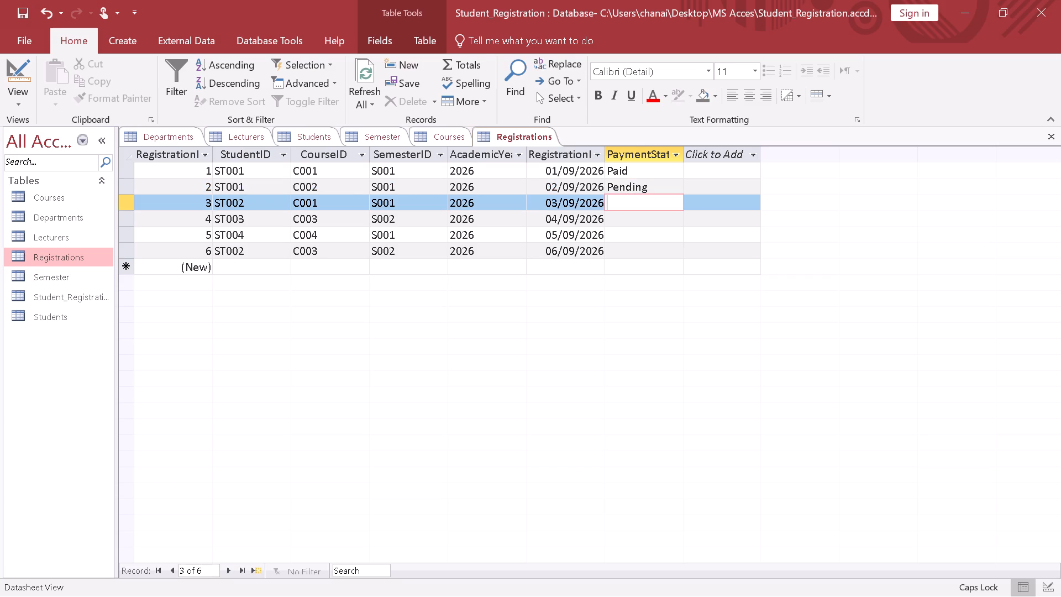
key("p")
type("aid")
key("Down")
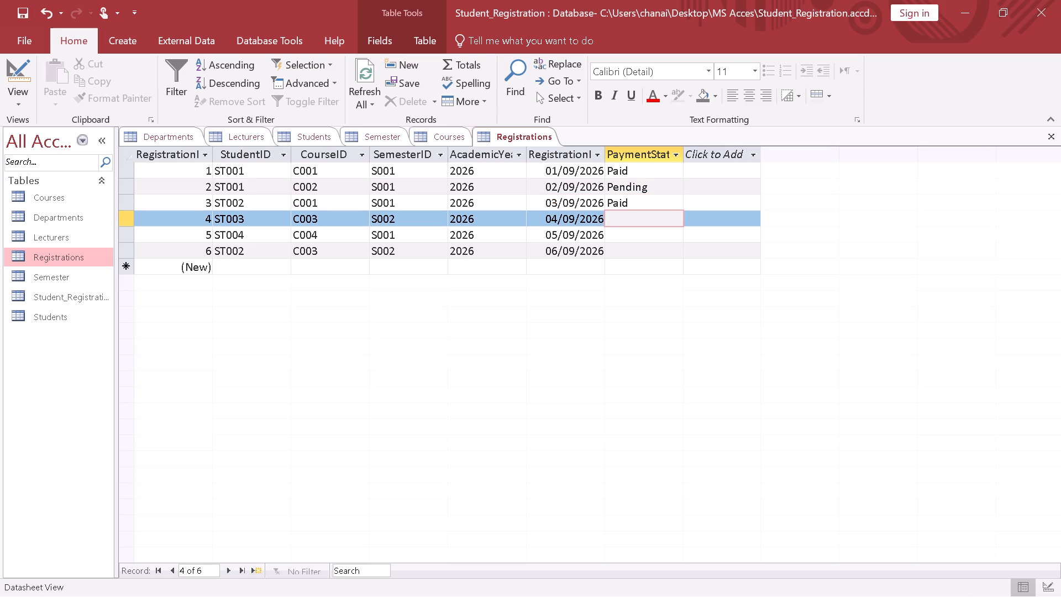
key("p")
type("aid")
key("Down")
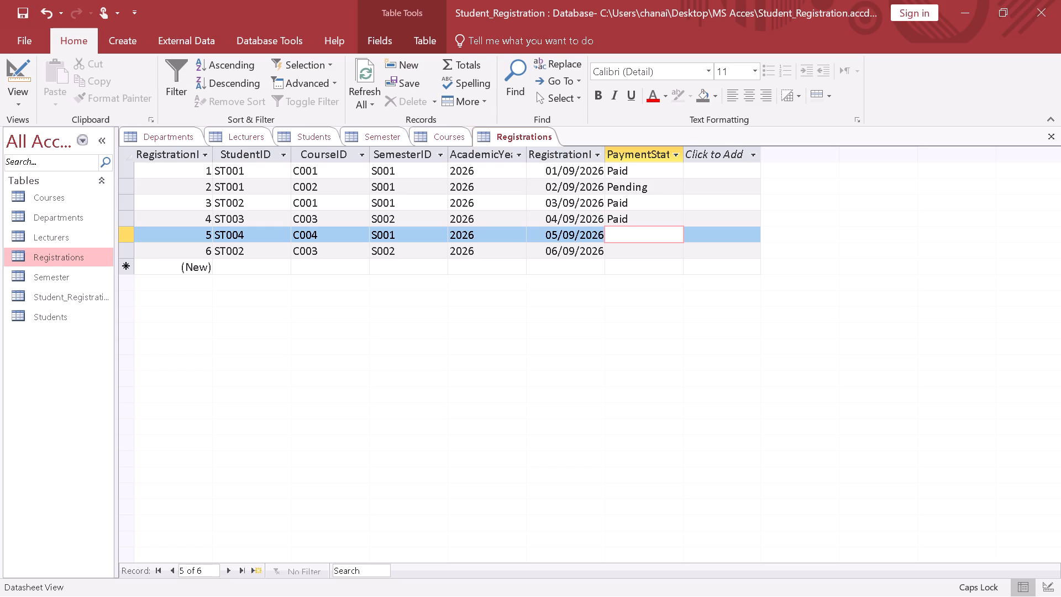
Set the payment status of registration 5 to Pending and registration 6 to Paid.
key("p")
type("en")
type("ding")
key("Down")
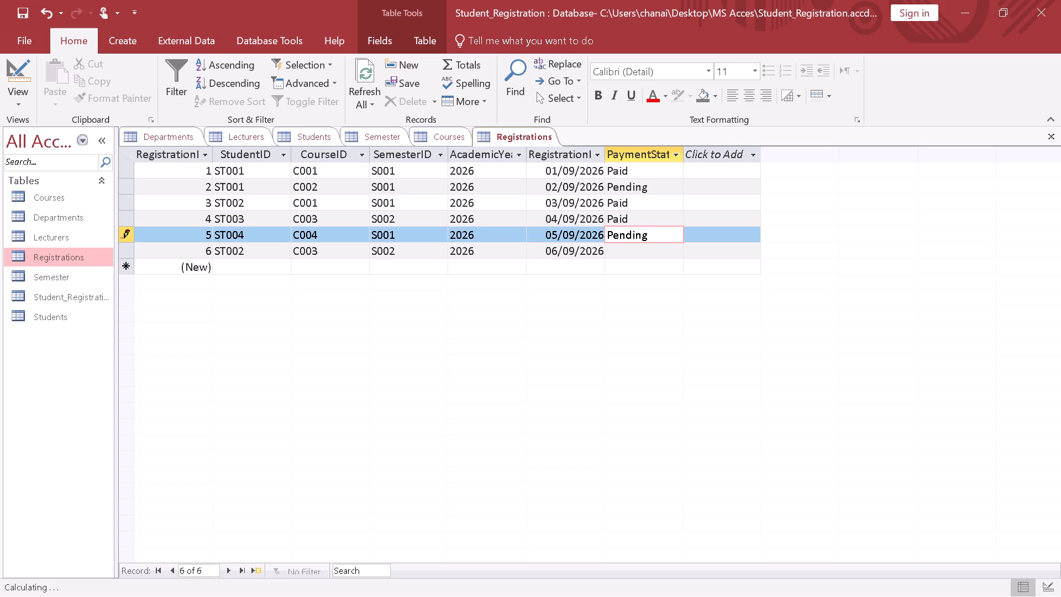
key("p")
type("aid")
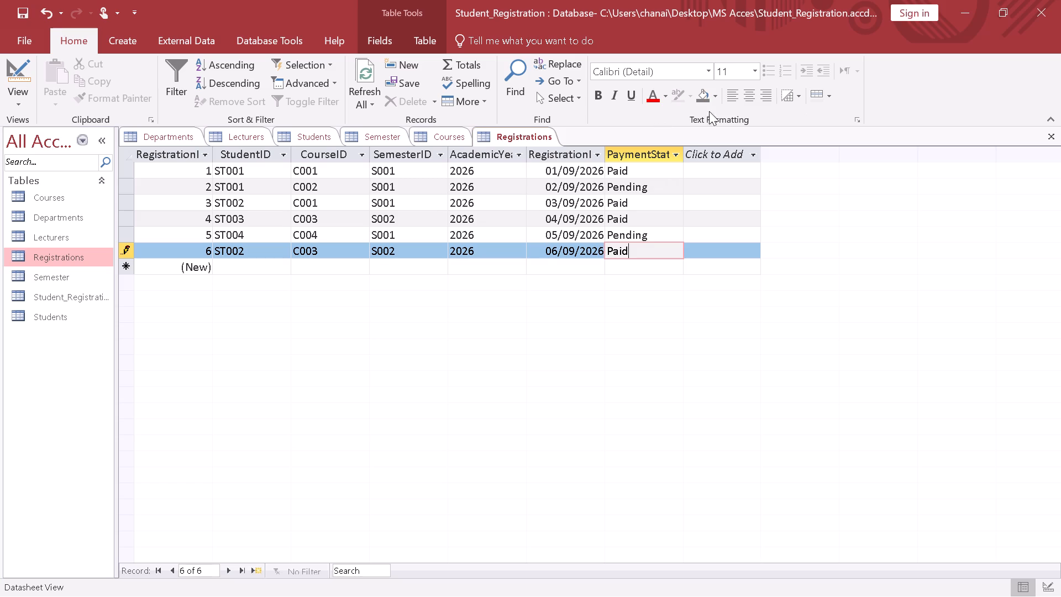
Save the Registrations table.
right_click(517, 133)
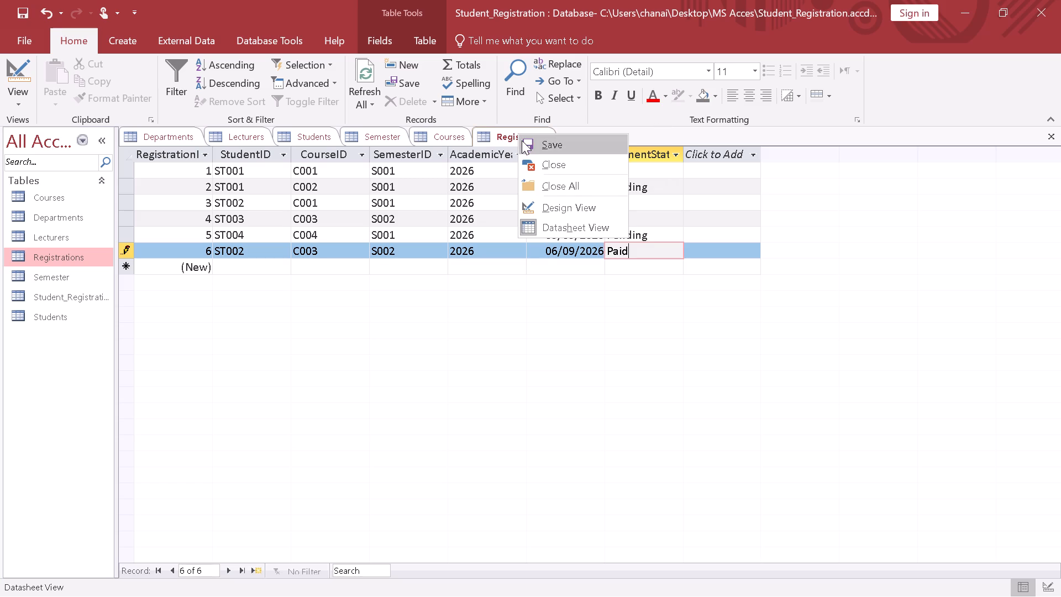
left_click(524, 142)
Close the Registrations table and all the other open tables.
right_click(522, 134)
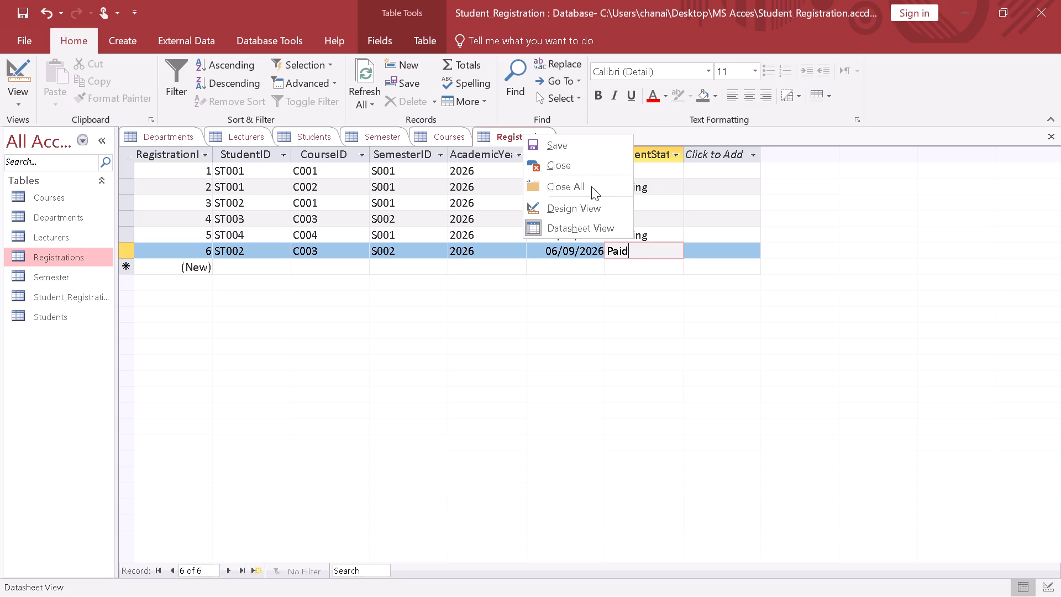
left_click(575, 173)
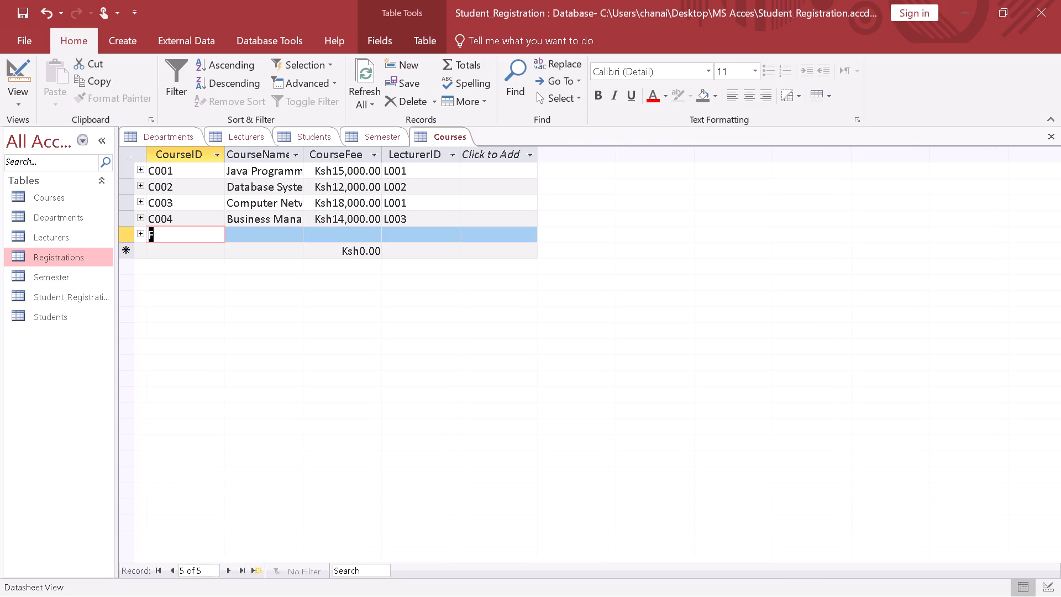
right_click(372, 138)
left_click(396, 190)
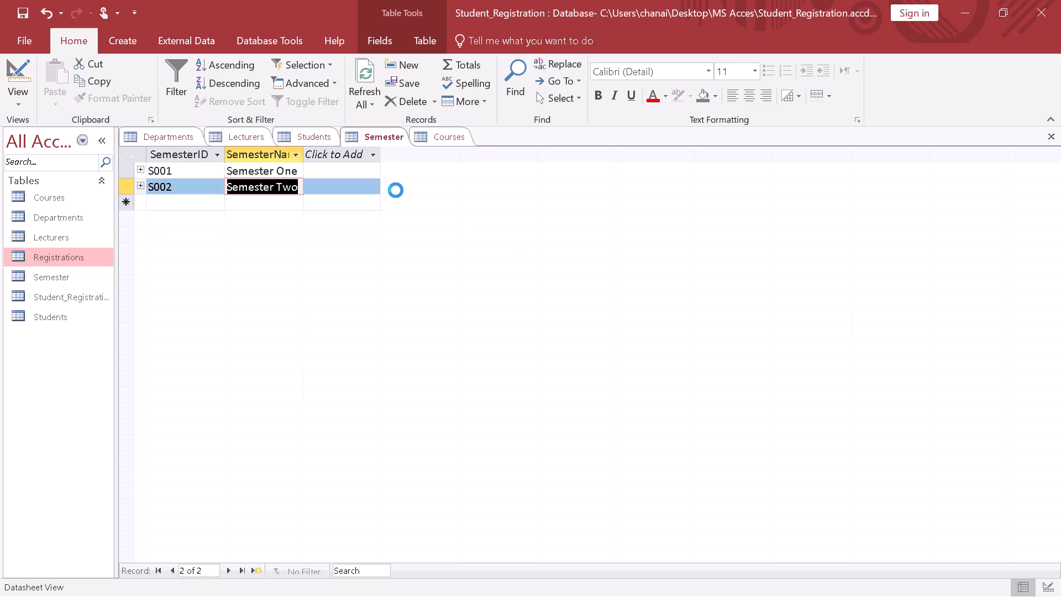
Open the Courses, Departments, Lecturers, Registrations, Semester, Student_Registration_1NF and Students tables to review their records.
double_click(56, 195)
double_click(61, 217)
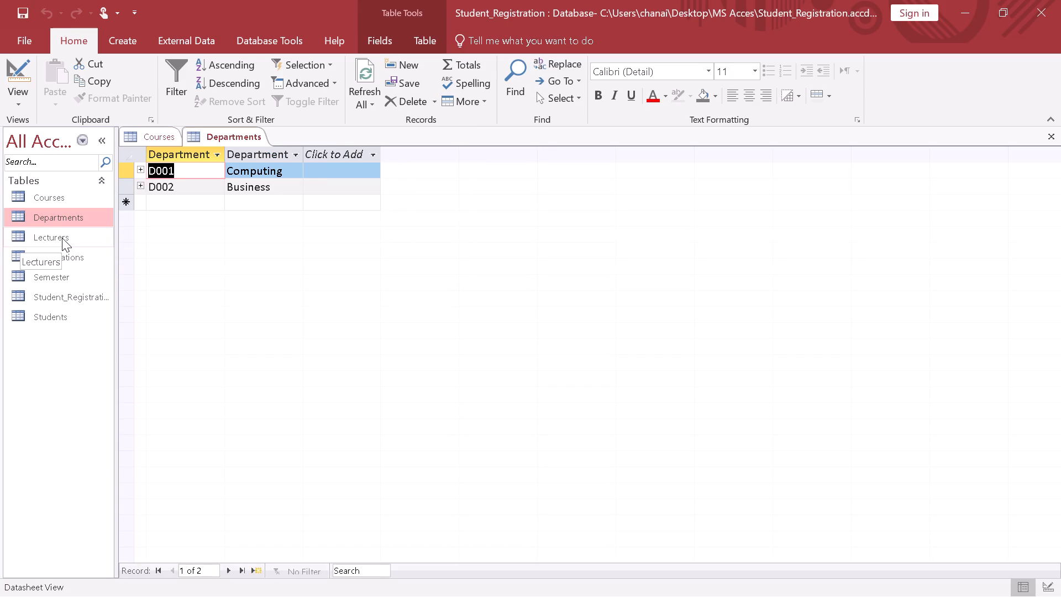
double_click(62, 238)
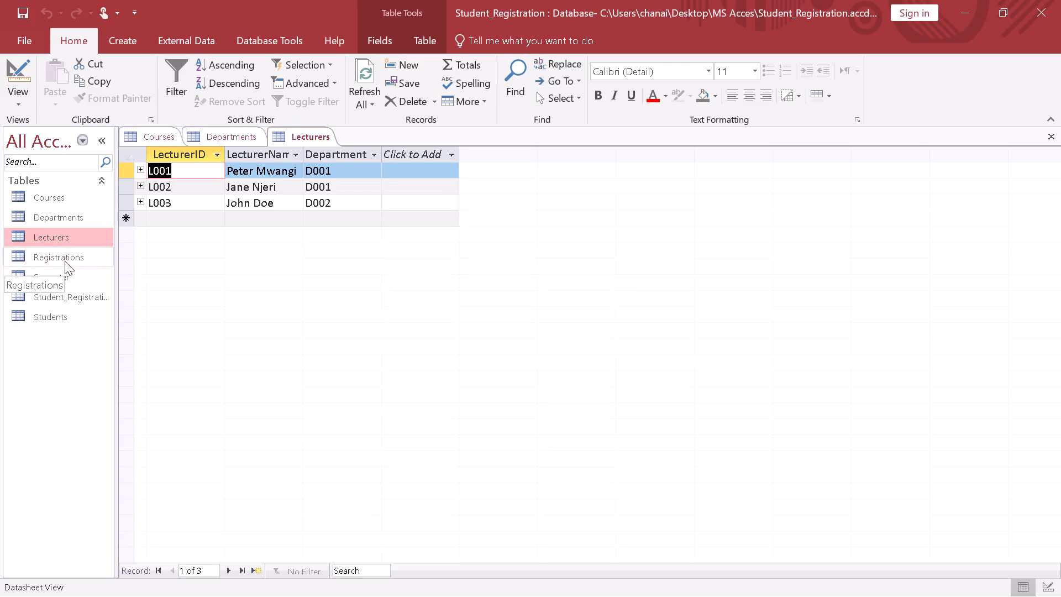
double_click(65, 261)
double_click(65, 274)
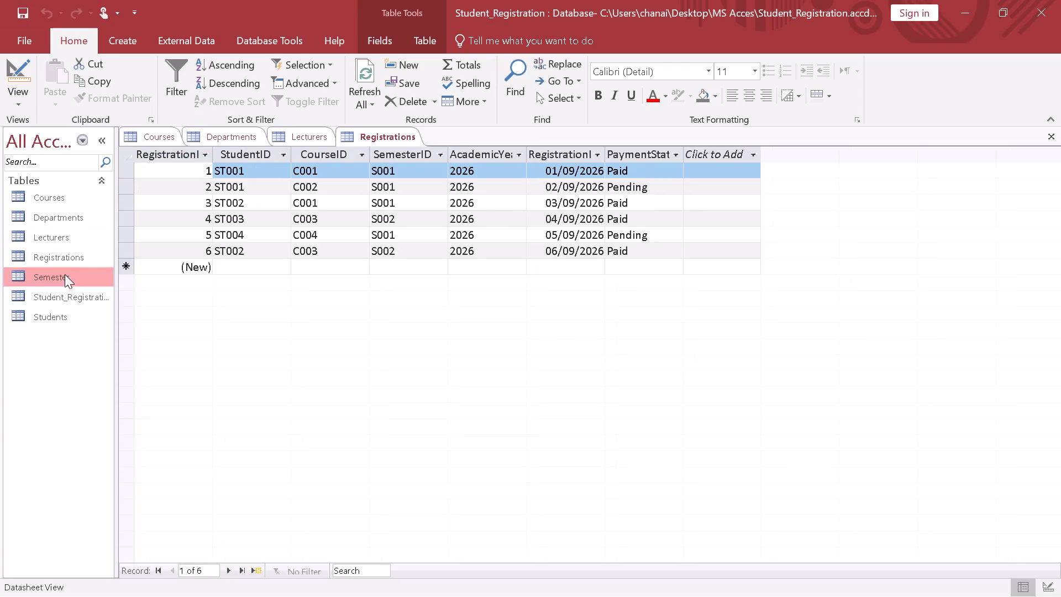
double_click(58, 292)
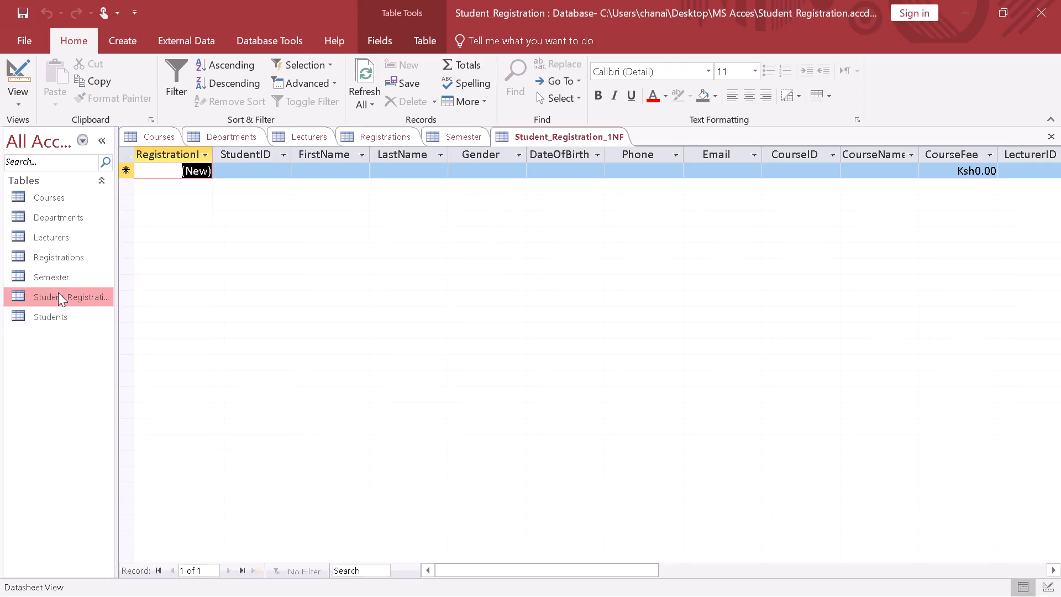
double_click(55, 316)
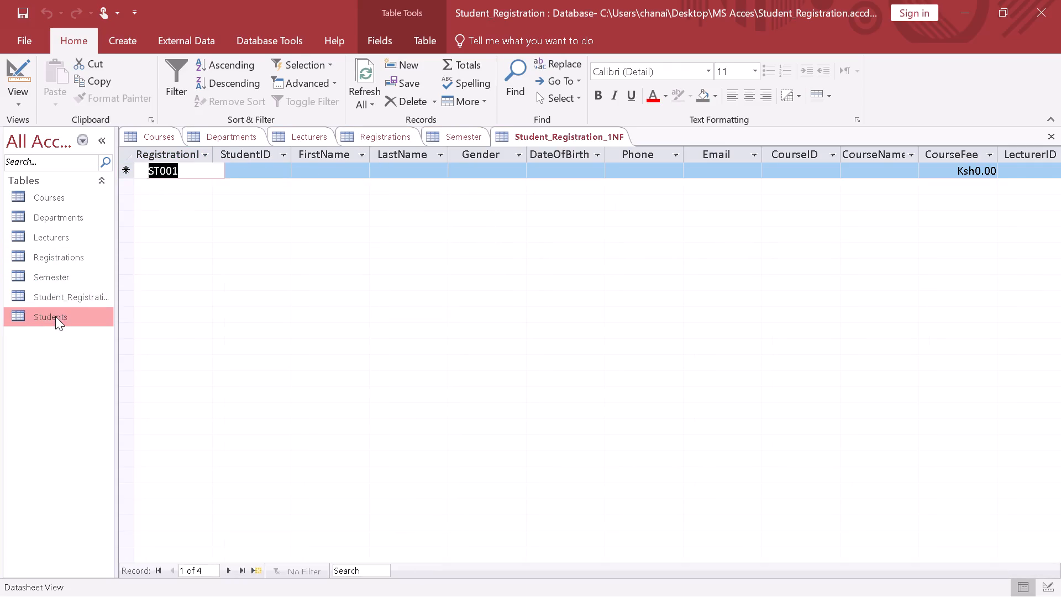